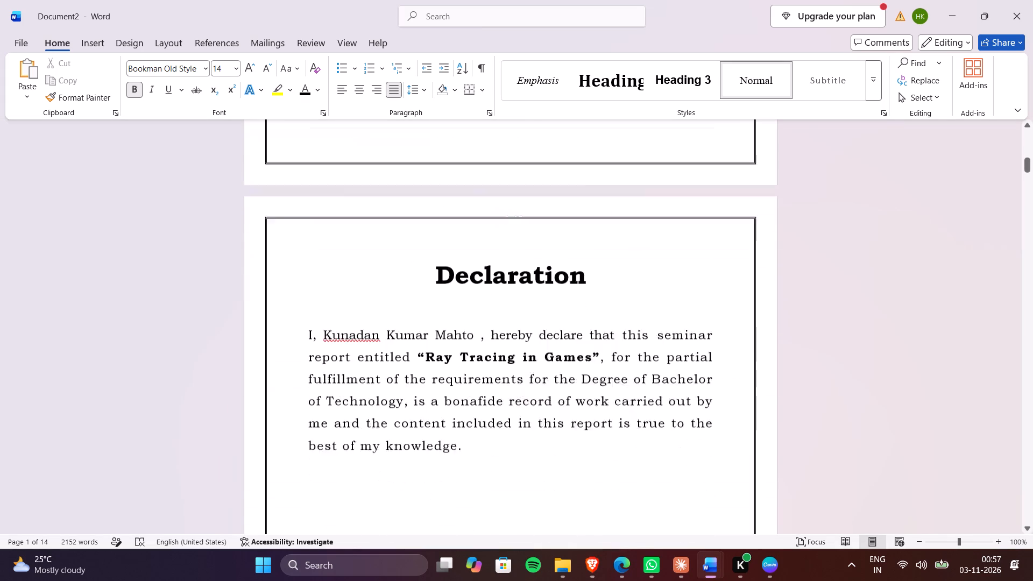
{"action": "key", "text": "alt+Tab"}
{"action": "key", "text": "alt+Tab"}
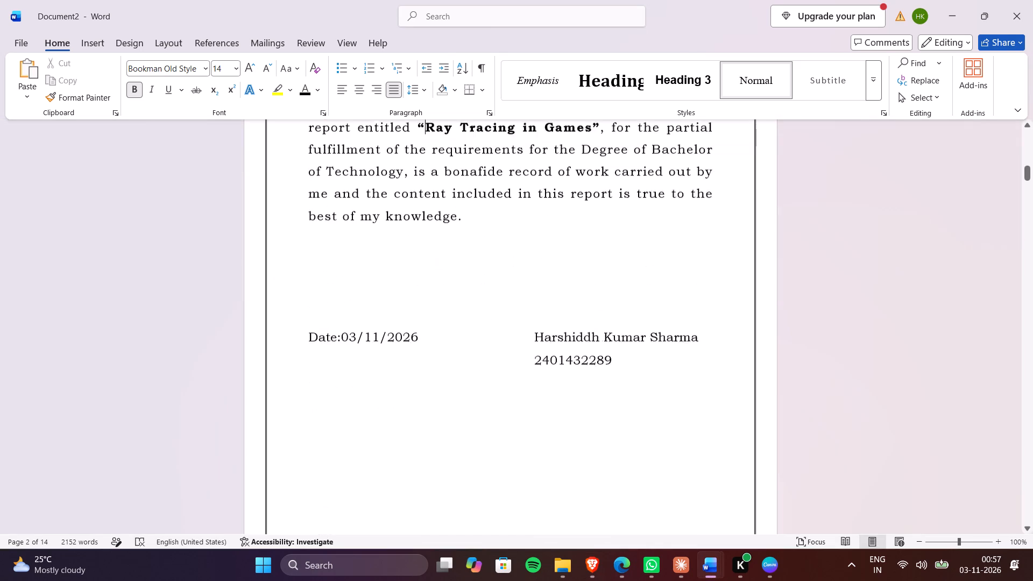
{"action": "key", "text": "ctrl+shift+Right"}
{"action": "key", "text": "ctrl+shift+Right"}
{"action": "key", "text": "ctrl+shift+Right"}
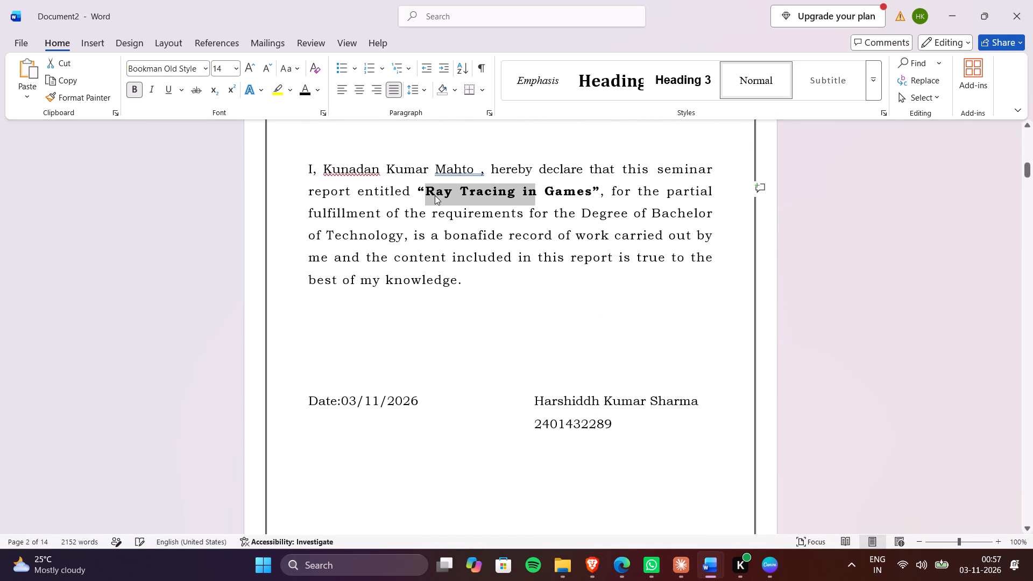
{"action": "key", "text": "ctrl+shift+Right"}
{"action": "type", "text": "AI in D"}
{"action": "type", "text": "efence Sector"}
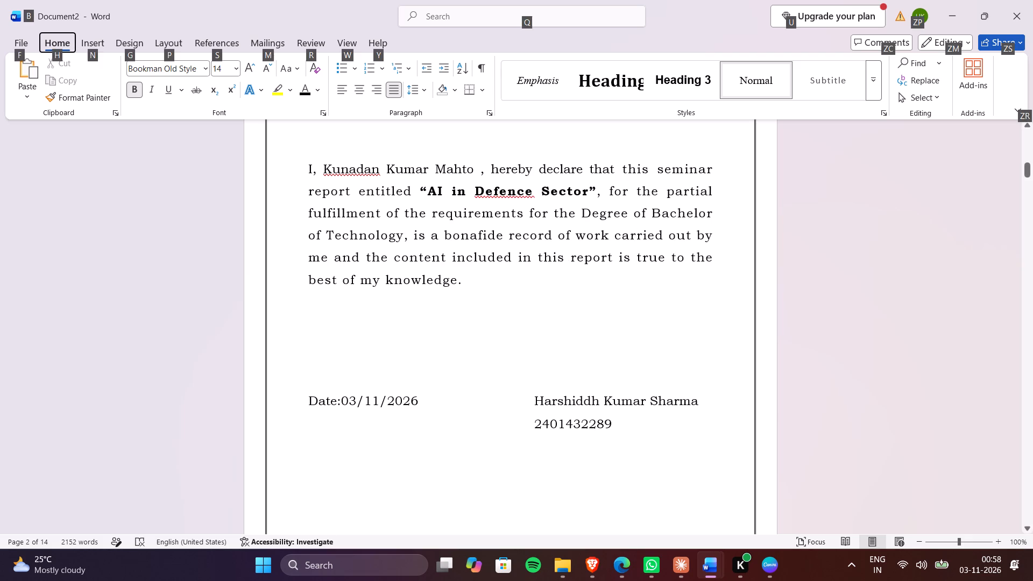
Replace the first name and surname in the signature line below the Declaration with the new student's name.
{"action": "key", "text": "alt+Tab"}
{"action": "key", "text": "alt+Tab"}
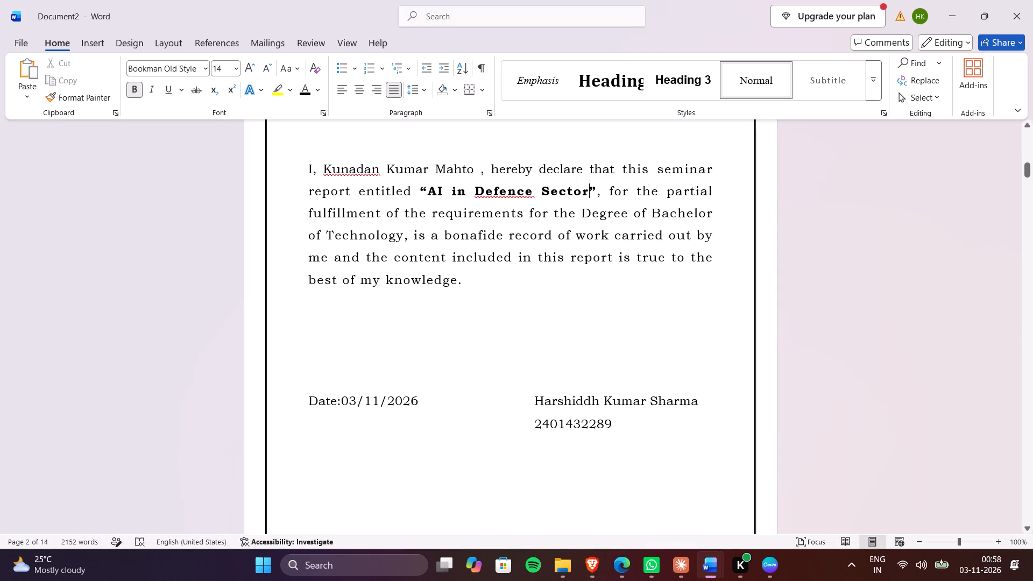
{"action": "left_click", "coordinate": [599, 405]}
{"action": "key", "text": "ctrl+shift+Left"}
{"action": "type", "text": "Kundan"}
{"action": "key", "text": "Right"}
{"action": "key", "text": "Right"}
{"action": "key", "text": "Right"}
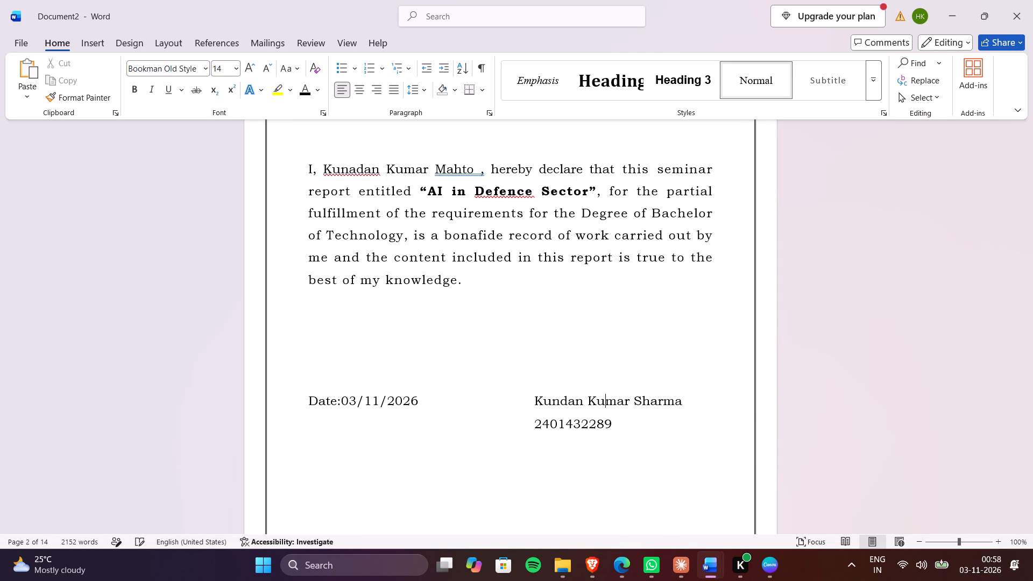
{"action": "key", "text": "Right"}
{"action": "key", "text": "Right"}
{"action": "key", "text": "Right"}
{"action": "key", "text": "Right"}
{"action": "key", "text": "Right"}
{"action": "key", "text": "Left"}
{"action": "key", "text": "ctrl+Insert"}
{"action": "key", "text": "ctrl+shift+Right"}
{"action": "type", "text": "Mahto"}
Change the final digits of the registration number under the Declaration's signature name to the new student's.
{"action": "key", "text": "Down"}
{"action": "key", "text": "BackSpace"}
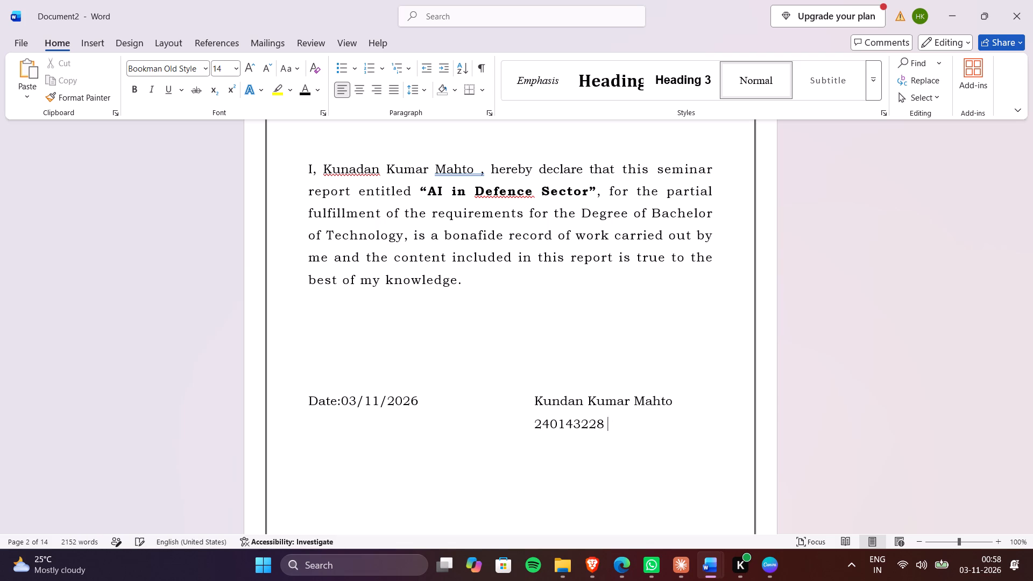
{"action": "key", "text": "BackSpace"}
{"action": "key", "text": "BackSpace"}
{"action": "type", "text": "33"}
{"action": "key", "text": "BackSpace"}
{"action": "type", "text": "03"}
Replace the quoted report title "Ray Tracing in Games" in the Certificate paragraph with "AI in Defence Sector".
{"action": "scroll", "coordinate": [599, 405], "scroll_direction": "down", "scroll_amount": 4}
{"action": "scroll", "coordinate": [513, 355], "scroll_direction": "up", "scroll_amount": 1}
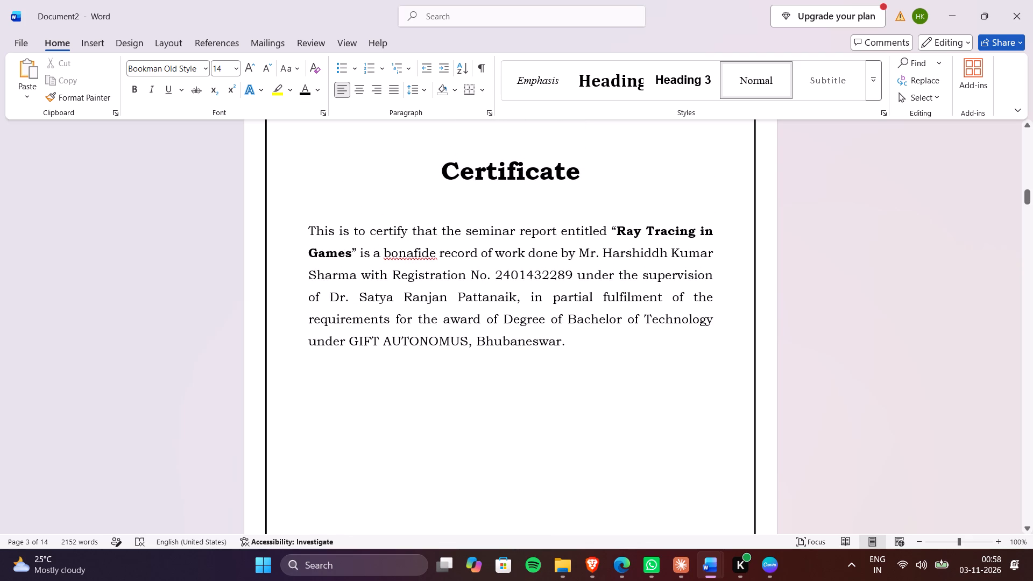
{"action": "left_click", "coordinate": [618, 234]}
{"action": "key", "text": "ctrl+shift+Right"}
{"action": "key", "text": "ctrl+shift+Right"}
{"action": "key", "text": "ctrl+shift+Right"}
{"action": "key", "text": "ctrl+shift+Right"}
{"action": "key", "text": "ctrl+shift+Right"}
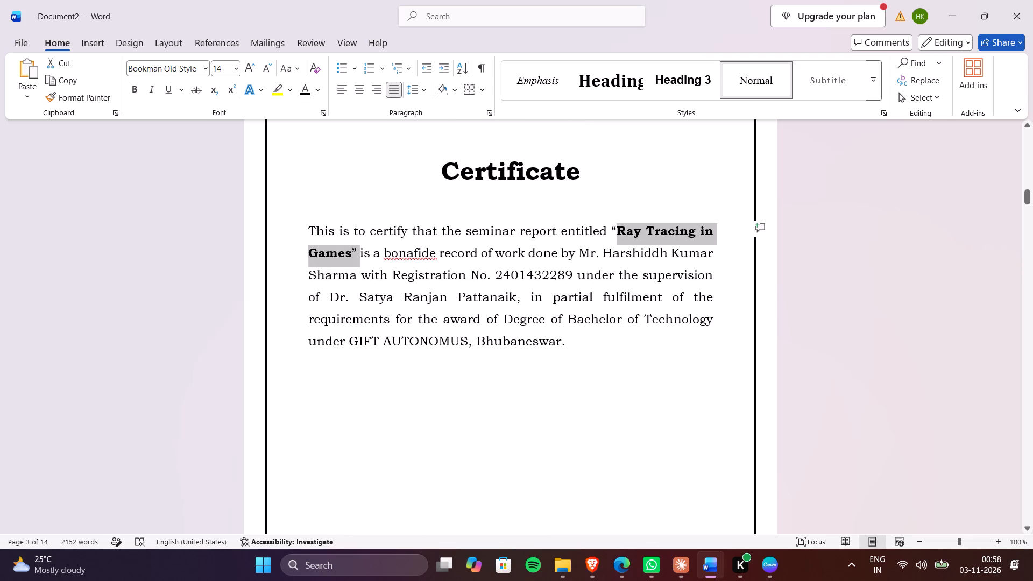
{"action": "key", "text": "ctrl+shift+Left"}
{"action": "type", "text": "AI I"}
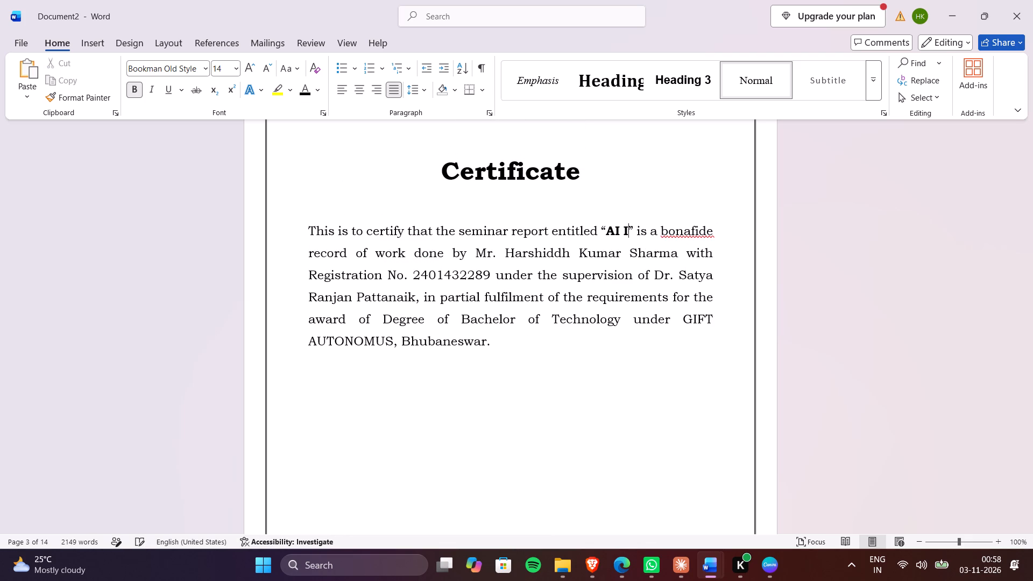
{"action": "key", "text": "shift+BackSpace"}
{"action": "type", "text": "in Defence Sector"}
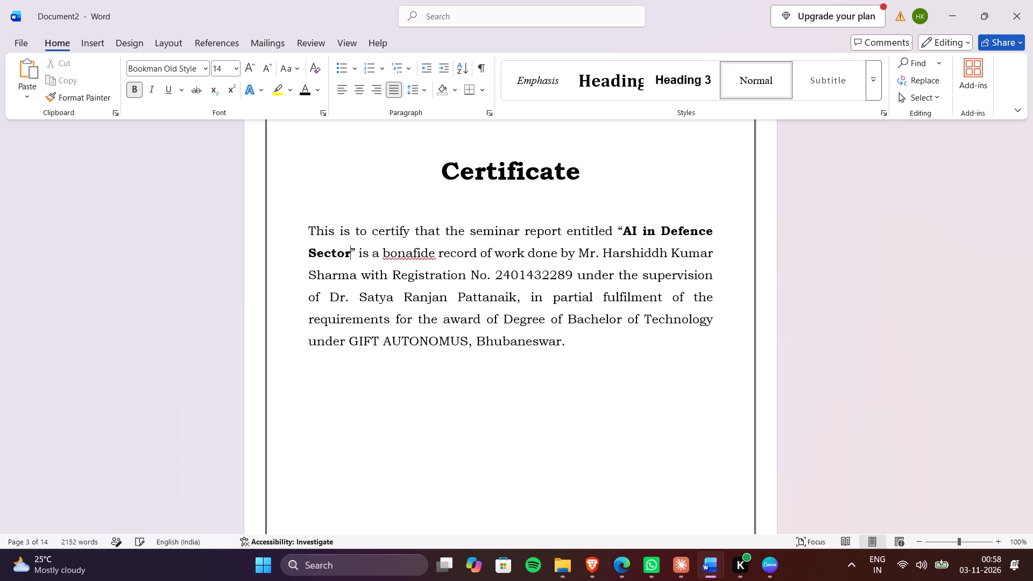
Replace the first name and surname after "Mr." in the Certificate paragraph with the new student's name.
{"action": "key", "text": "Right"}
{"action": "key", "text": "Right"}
{"action": "left_click", "coordinate": [605, 251]}
{"action": "key", "text": "ctrl+shift+Right"}
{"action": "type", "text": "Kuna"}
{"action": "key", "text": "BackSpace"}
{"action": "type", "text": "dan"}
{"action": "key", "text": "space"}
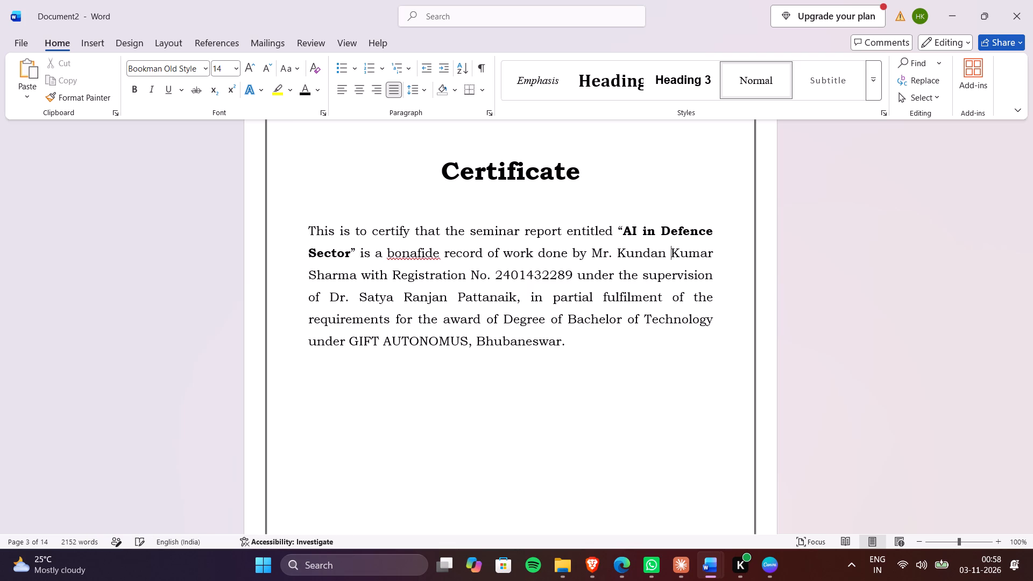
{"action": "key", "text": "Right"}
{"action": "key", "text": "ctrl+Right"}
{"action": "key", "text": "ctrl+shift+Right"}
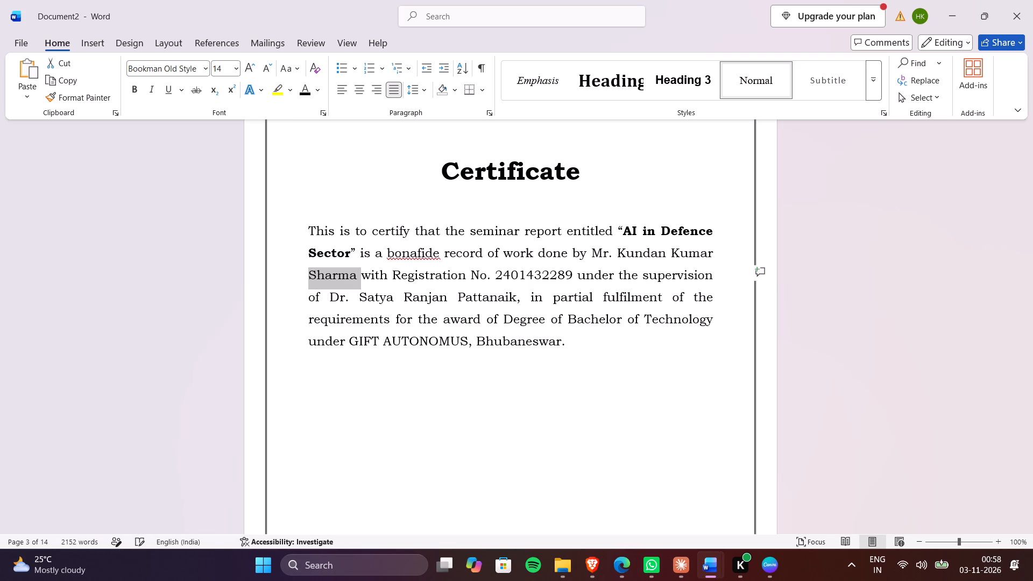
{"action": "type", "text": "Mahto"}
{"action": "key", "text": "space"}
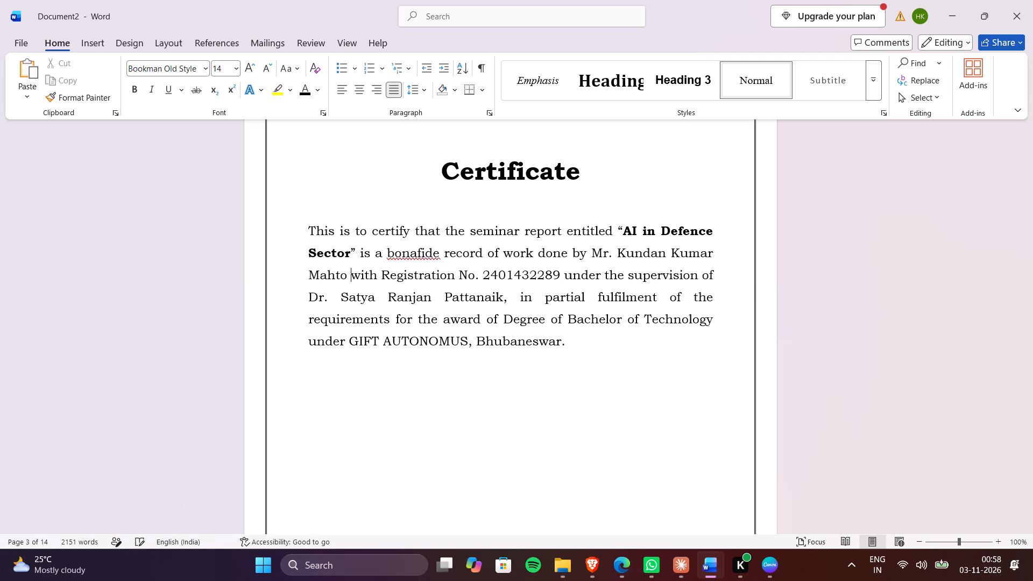
Change the last three digits of the registration number in the Certificate paragraph to the new student's.
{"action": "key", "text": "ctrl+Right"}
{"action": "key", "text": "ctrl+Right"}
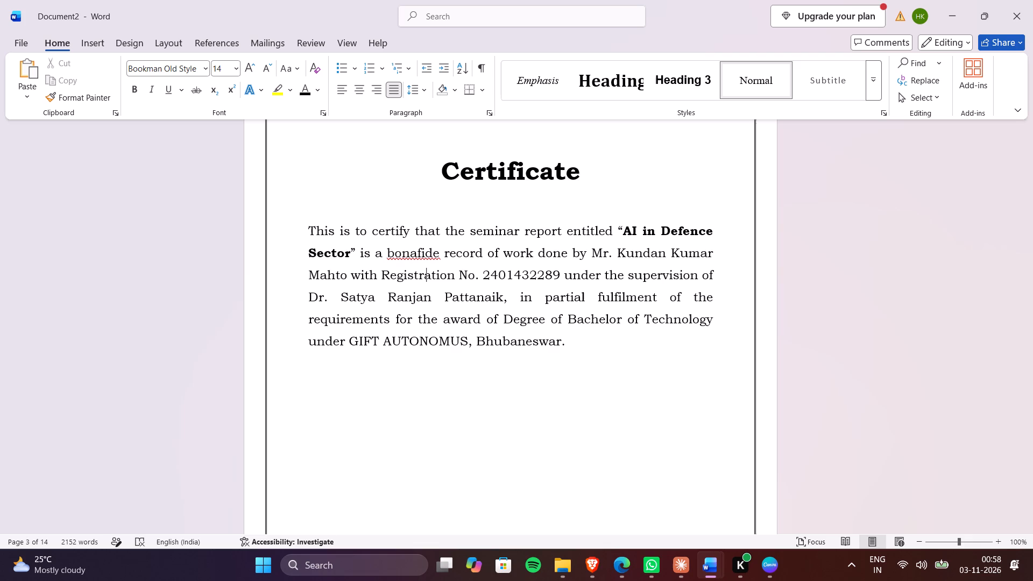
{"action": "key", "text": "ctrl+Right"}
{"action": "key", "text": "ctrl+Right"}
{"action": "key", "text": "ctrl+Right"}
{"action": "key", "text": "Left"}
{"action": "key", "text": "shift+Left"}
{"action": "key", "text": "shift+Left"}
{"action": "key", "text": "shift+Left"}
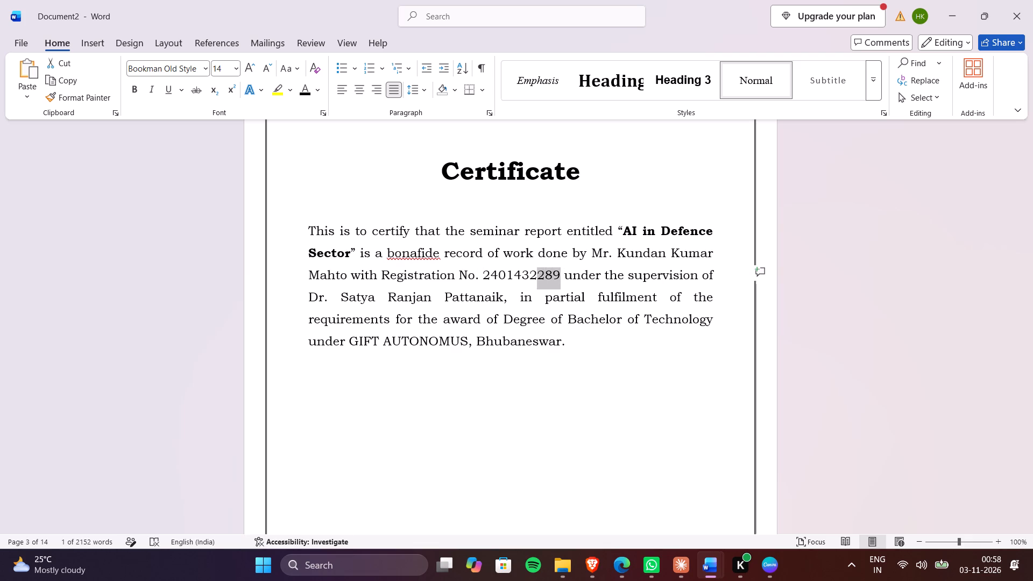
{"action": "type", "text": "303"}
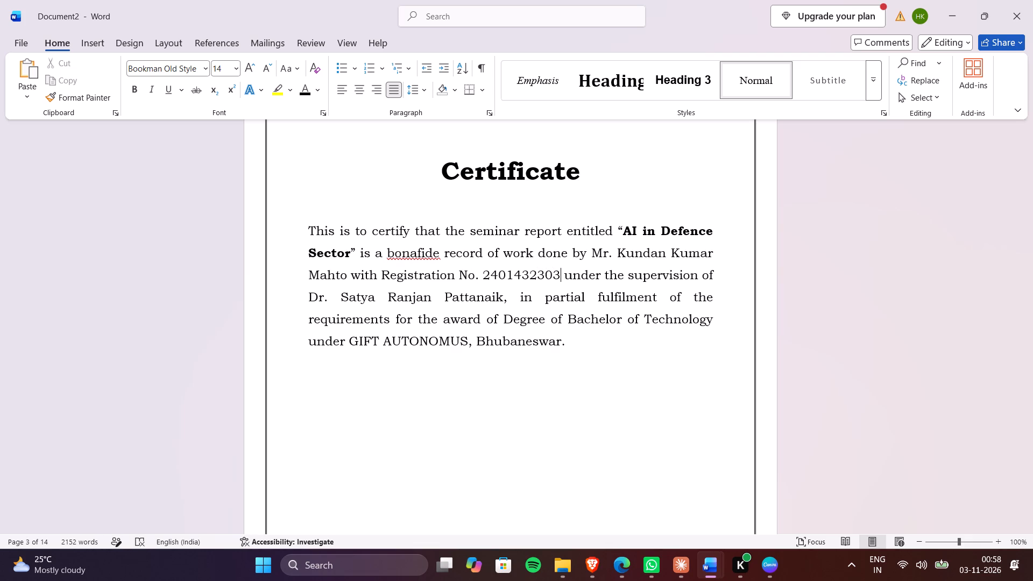
Replace the Internal Guide's name below the Certificate with the new guide's name, padding with spaces to keep the HOD column in line.
{"action": "scroll", "coordinate": [605, 251], "scroll_direction": "down", "scroll_amount": 3}
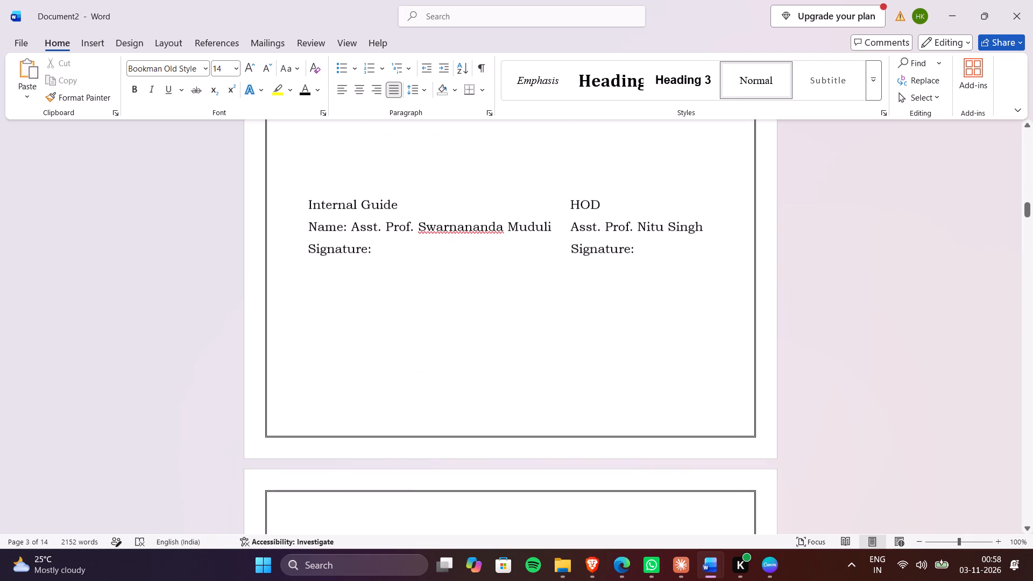
{"action": "left_click", "coordinate": [555, 223]}
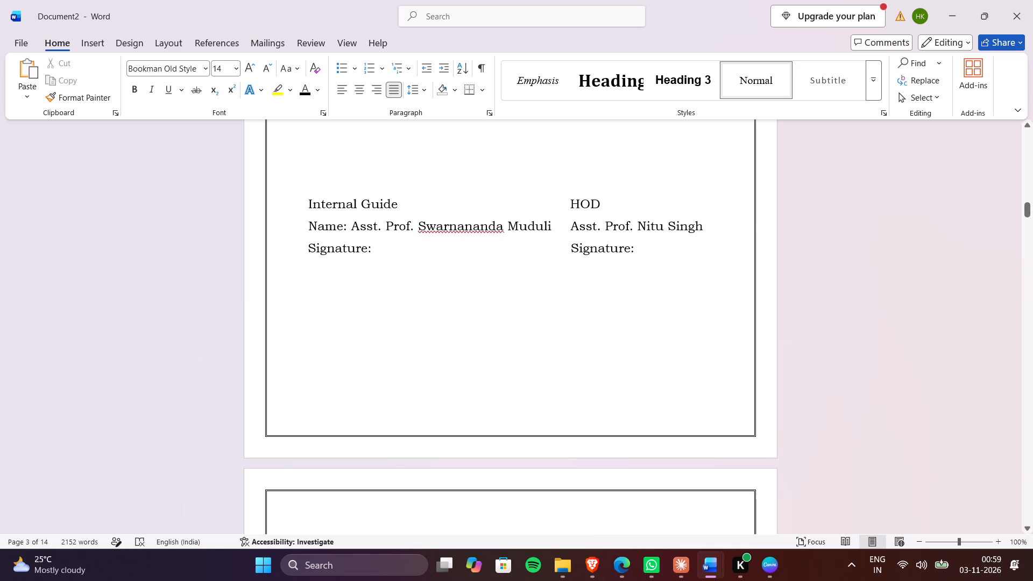
{"action": "key", "text": "ctrl+shift+Left"}
{"action": "key", "text": "ctrl+shift+Left"}
{"action": "key", "text": "ctrl+shift+Left"}
{"action": "key", "text": "ctrl+shift+Left"}
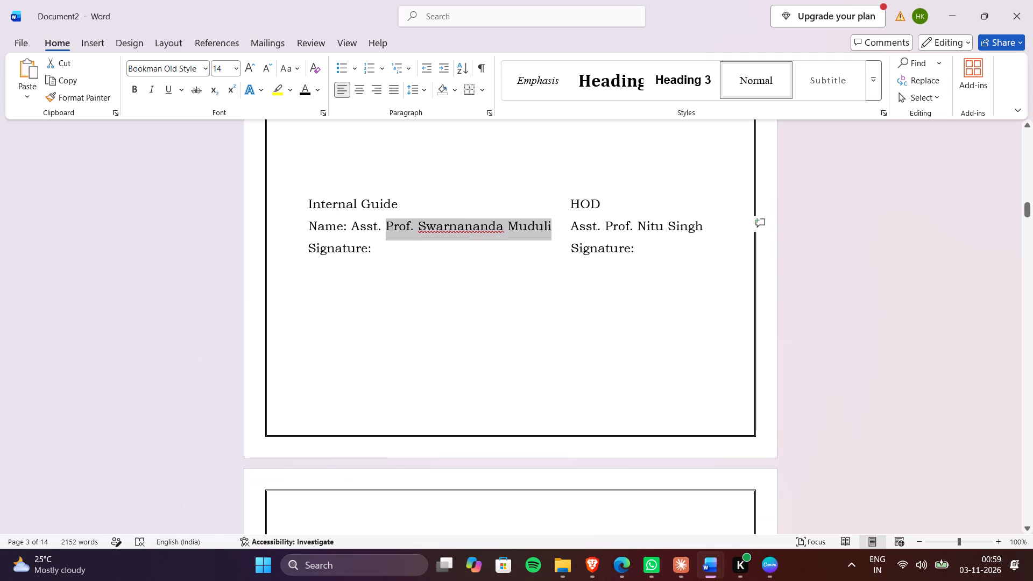
{"action": "key", "text": "ctrl+shift+Right"}
{"action": "key", "text": "ctrl+shift+Right"}
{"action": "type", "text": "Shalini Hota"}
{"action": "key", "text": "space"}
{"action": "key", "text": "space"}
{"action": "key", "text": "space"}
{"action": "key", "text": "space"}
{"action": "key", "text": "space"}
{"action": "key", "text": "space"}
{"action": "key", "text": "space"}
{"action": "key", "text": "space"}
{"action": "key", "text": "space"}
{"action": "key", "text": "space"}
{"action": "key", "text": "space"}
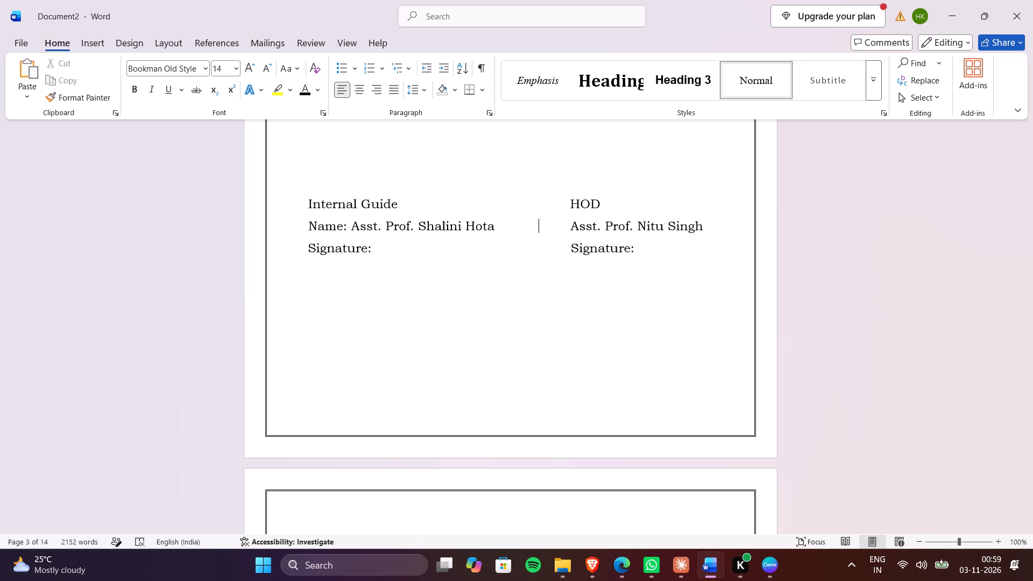
Replace the guide's name after "Asst. Prof." in the Acknowledgement's second paragraph with the new guide's name.
{"action": "scroll", "coordinate": [555, 223], "scroll_direction": "down", "scroll_amount": 3}
{"action": "scroll", "coordinate": [555, 223], "scroll_direction": "up", "scroll_amount": 1}
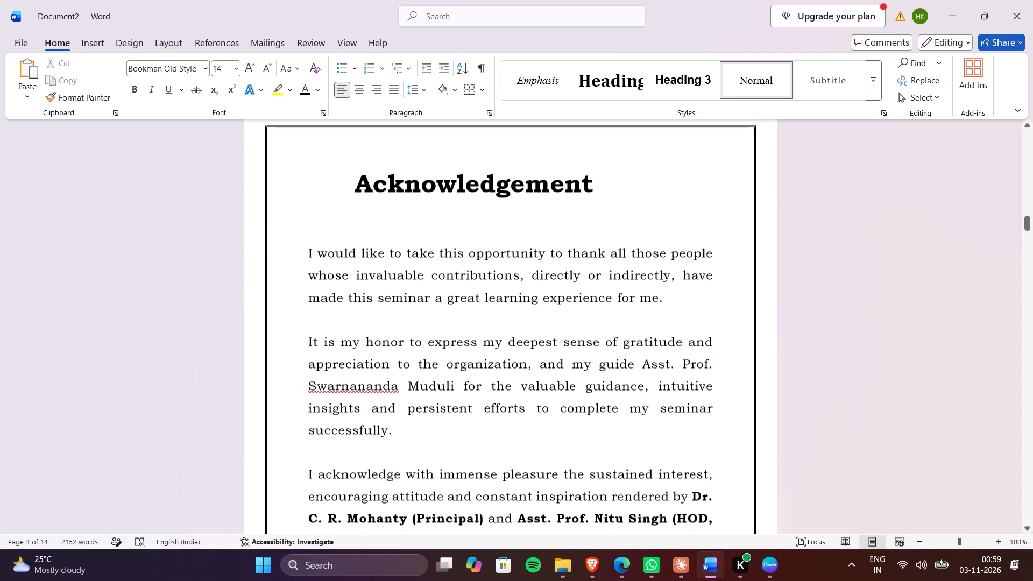
{"action": "scroll", "coordinate": [558, 251], "scroll_direction": "up", "scroll_amount": 2}
{"action": "scroll", "coordinate": [558, 251], "scroll_direction": "down", "scroll_amount": 3}
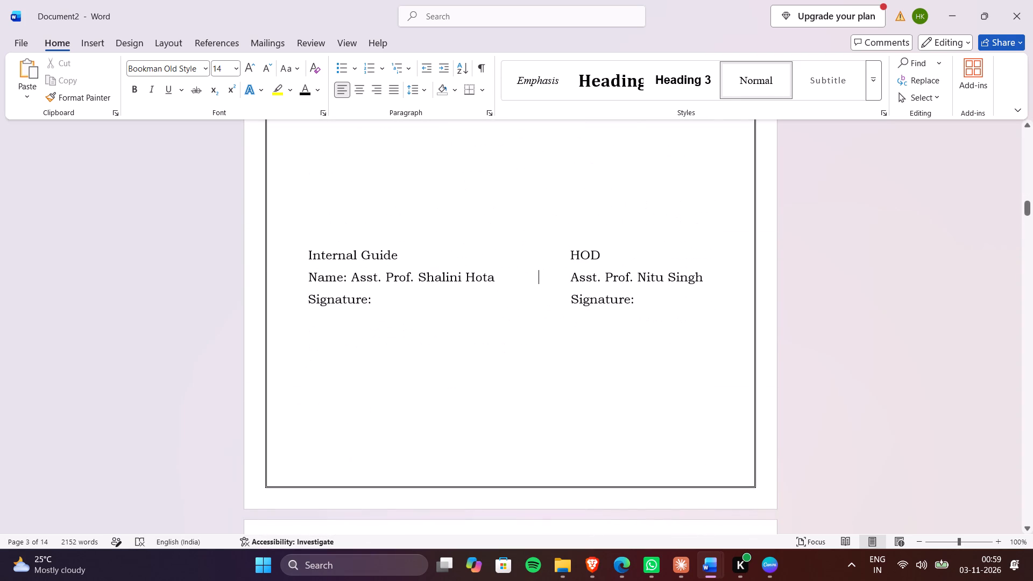
{"action": "scroll", "coordinate": [558, 251], "scroll_direction": "down", "scroll_amount": 2}
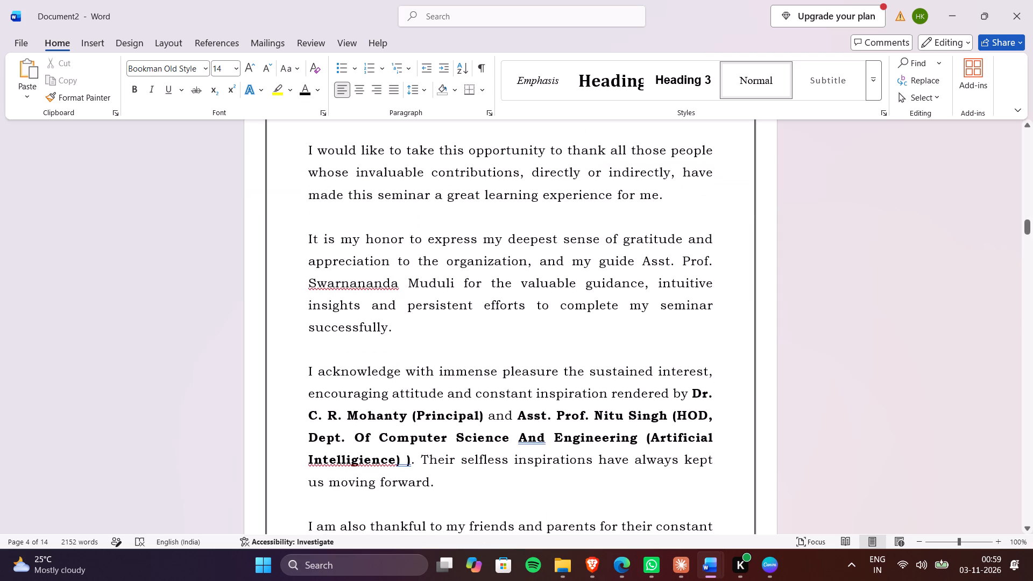
{"action": "left_click", "coordinate": [457, 289]}
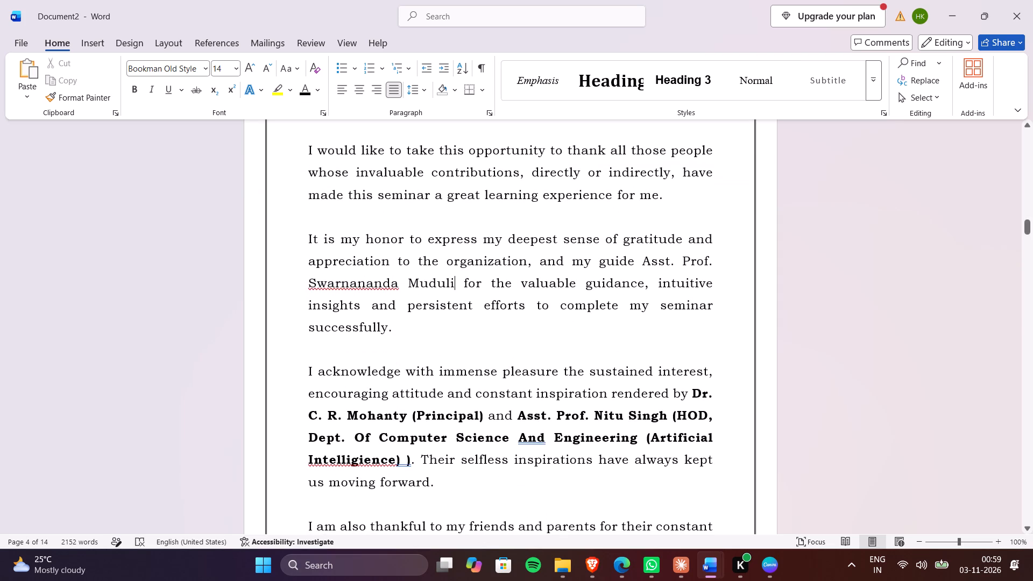
{"action": "key", "text": "ctrl+shift+Left"}
{"action": "key", "text": "ctrl+shift+Left"}
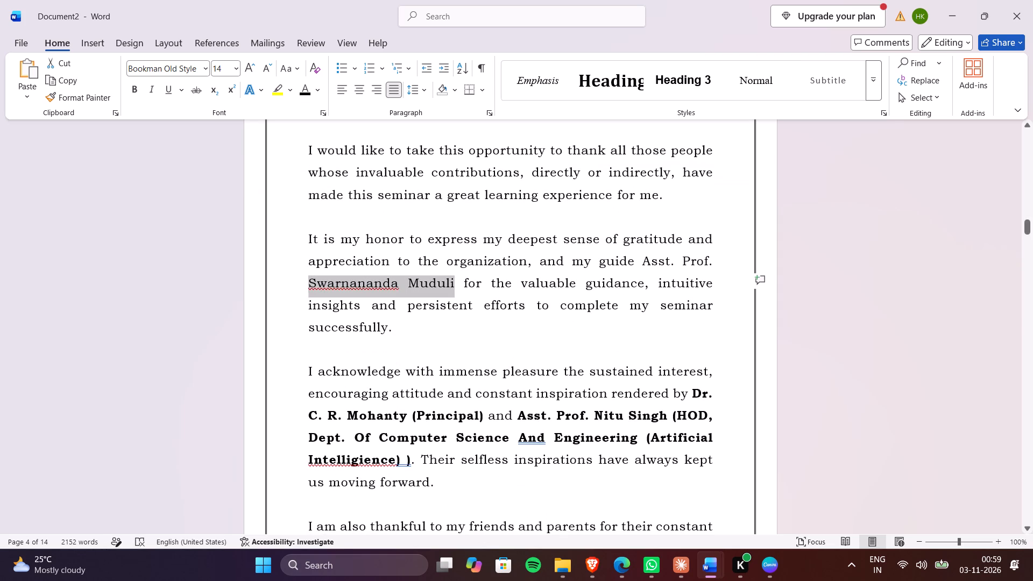
{"action": "key", "text": "ctrl+shift+Left"}
{"action": "key", "text": "ctrl+shift+Right"}
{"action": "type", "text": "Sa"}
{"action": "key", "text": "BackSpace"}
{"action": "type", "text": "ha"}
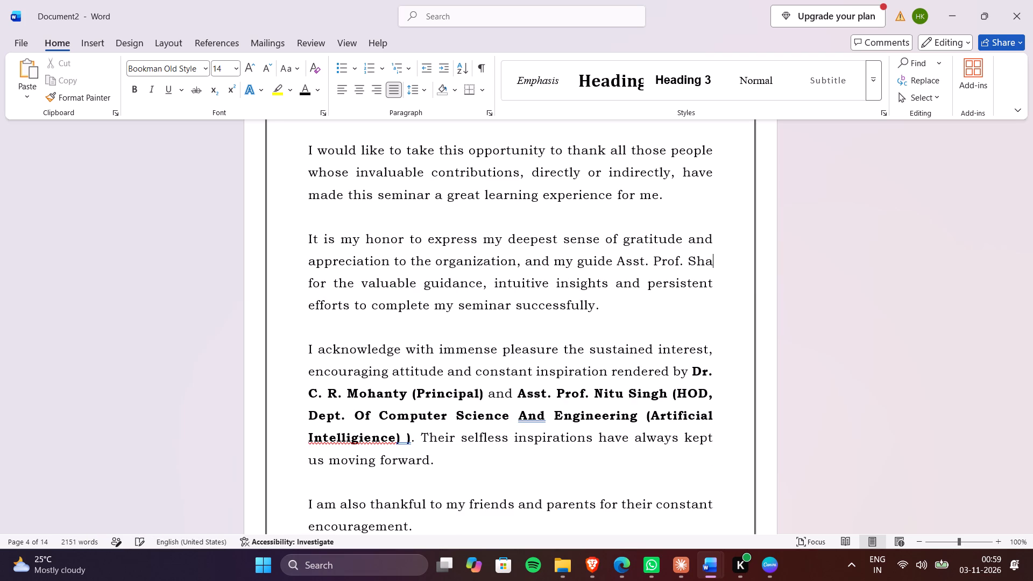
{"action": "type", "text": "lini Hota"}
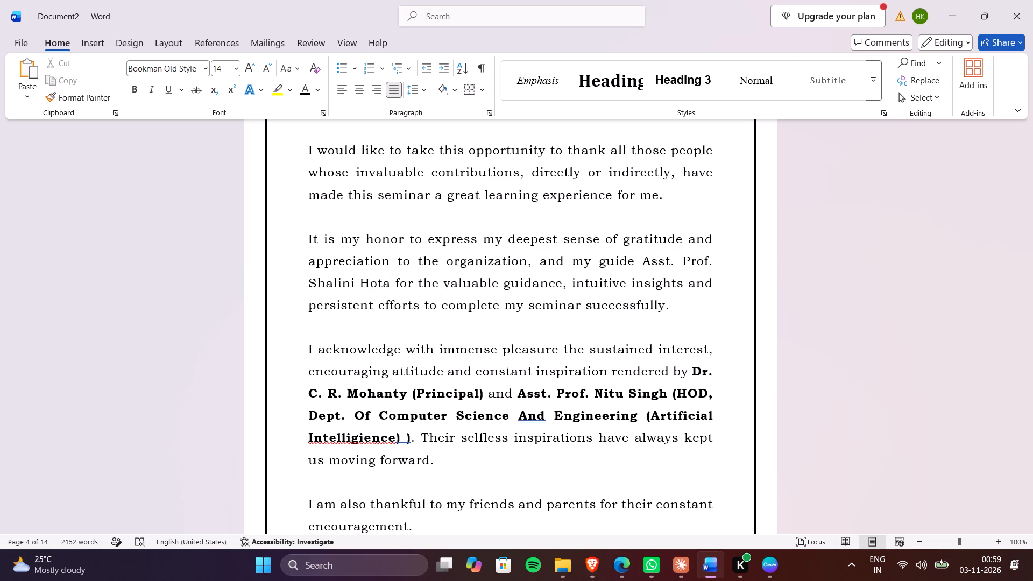
Replace the first name and surname in the signature line below the Acknowledgement with the new student's name.
{"action": "scroll", "coordinate": [478, 409], "scroll_direction": "down", "scroll_amount": 1}
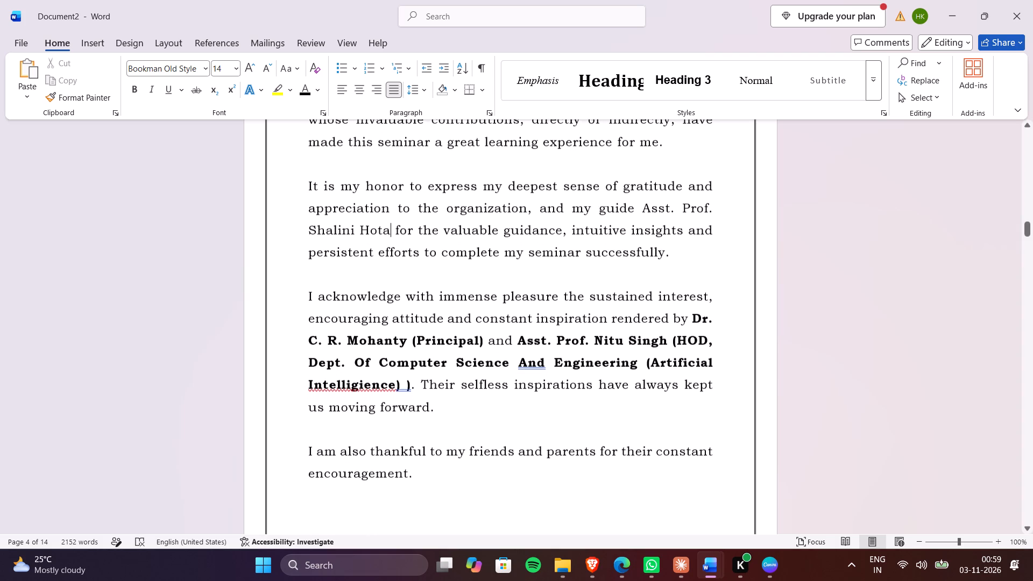
{"action": "scroll", "coordinate": [478, 409], "scroll_direction": "down", "scroll_amount": 1}
{"action": "scroll", "coordinate": [478, 409], "scroll_direction": "right", "scroll_amount": 4}
{"action": "scroll", "coordinate": [478, 409], "scroll_direction": "down", "scroll_amount": 1}
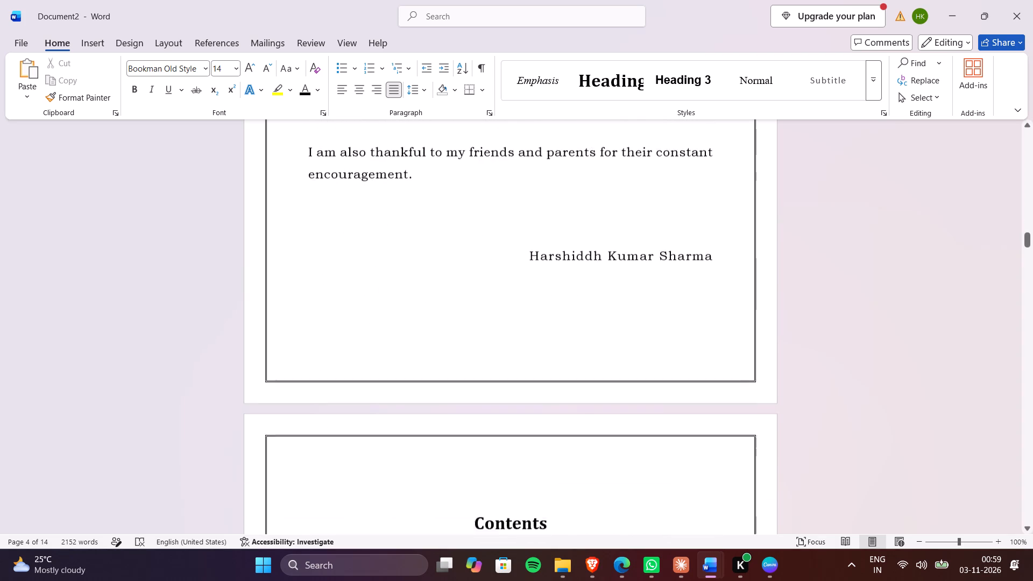
{"action": "scroll", "coordinate": [478, 409], "scroll_direction": "down", "scroll_amount": 1}
{"action": "left_click", "coordinate": [596, 218]}
{"action": "key", "text": "Right"}
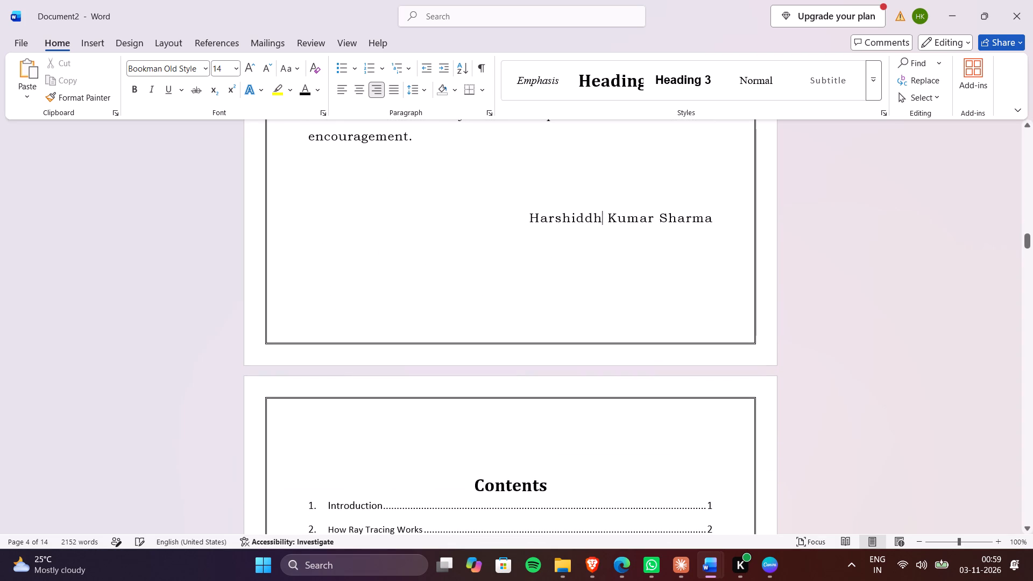
{"action": "key", "text": "ctrl+shift+Left"}
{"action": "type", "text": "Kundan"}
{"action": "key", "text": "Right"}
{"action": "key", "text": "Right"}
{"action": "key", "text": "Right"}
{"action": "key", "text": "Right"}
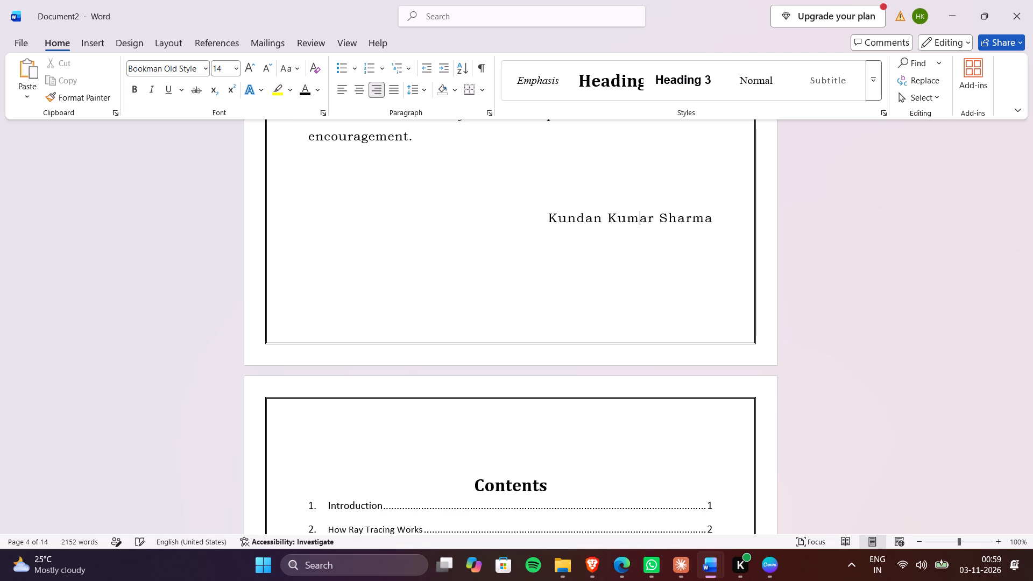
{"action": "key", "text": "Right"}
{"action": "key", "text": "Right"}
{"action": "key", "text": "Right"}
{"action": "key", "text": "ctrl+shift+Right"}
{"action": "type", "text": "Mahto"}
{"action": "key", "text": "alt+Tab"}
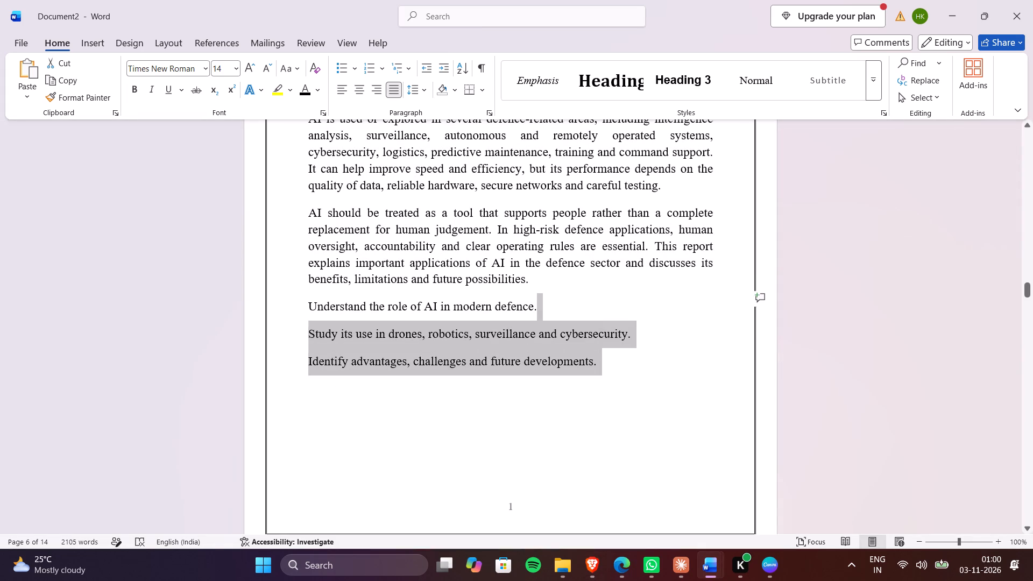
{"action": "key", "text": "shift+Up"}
{"action": "left_click", "coordinate": [343, 72]}
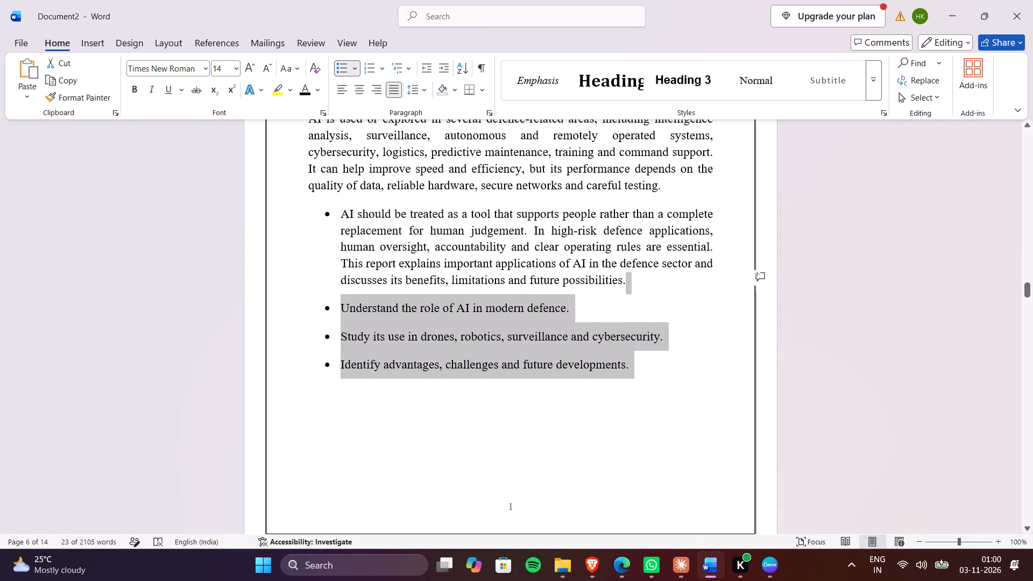
{"action": "left_click", "coordinate": [401, 269]}
{"action": "left_click", "coordinate": [344, 67]}
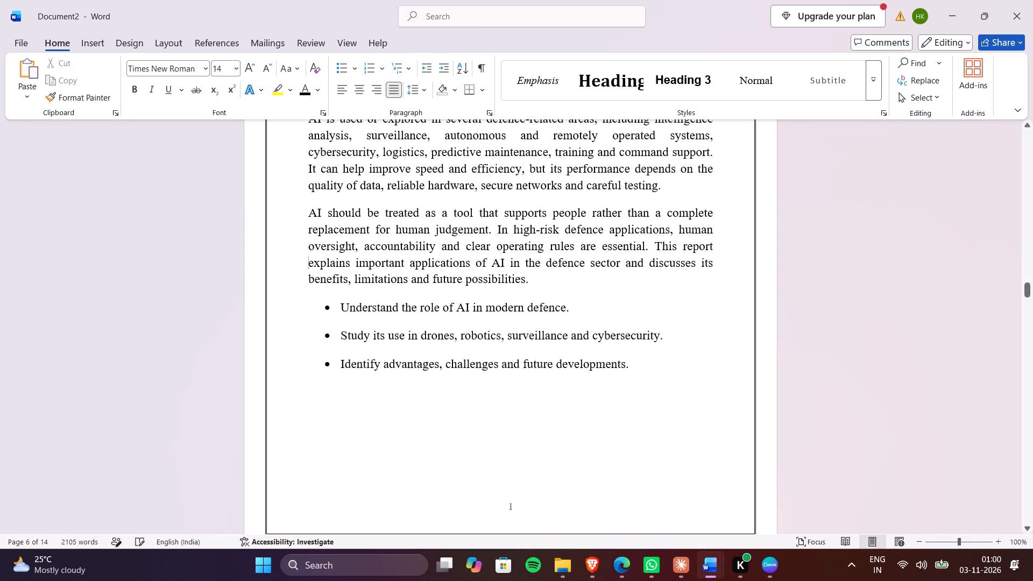
Copy the body text of "2. APPLICATIONS OF AI IN DEFENCE SECTOR" from the ChatGPT report preview and return to section 2 in Word.
{"action": "key", "text": "alt+Tab"}
{"action": "scroll", "coordinate": [737, 374], "scroll_direction": "down", "scroll_amount": 2}
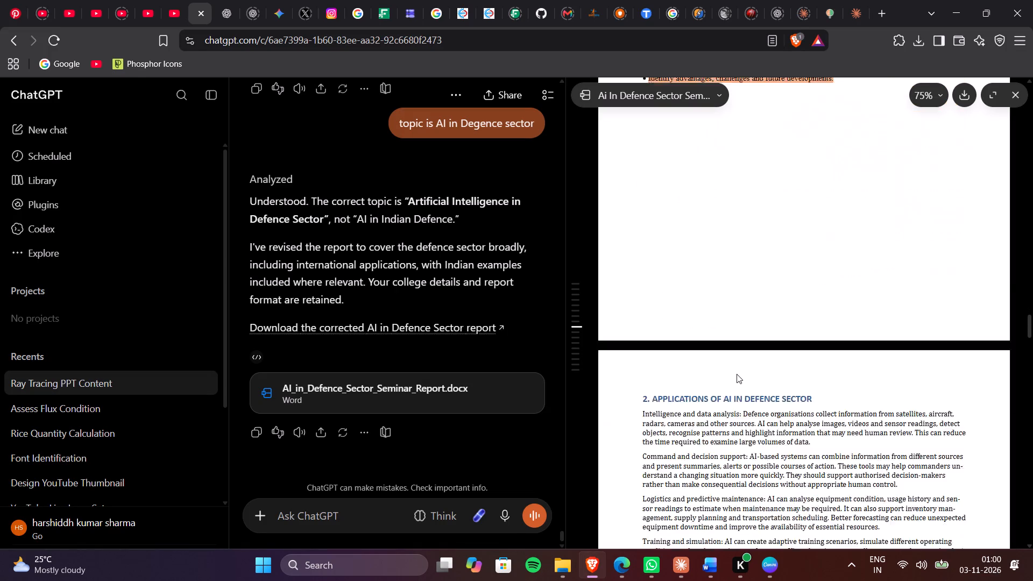
{"action": "left_click_drag", "start_coordinate": [861, 357], "coordinate": [695, 264]}
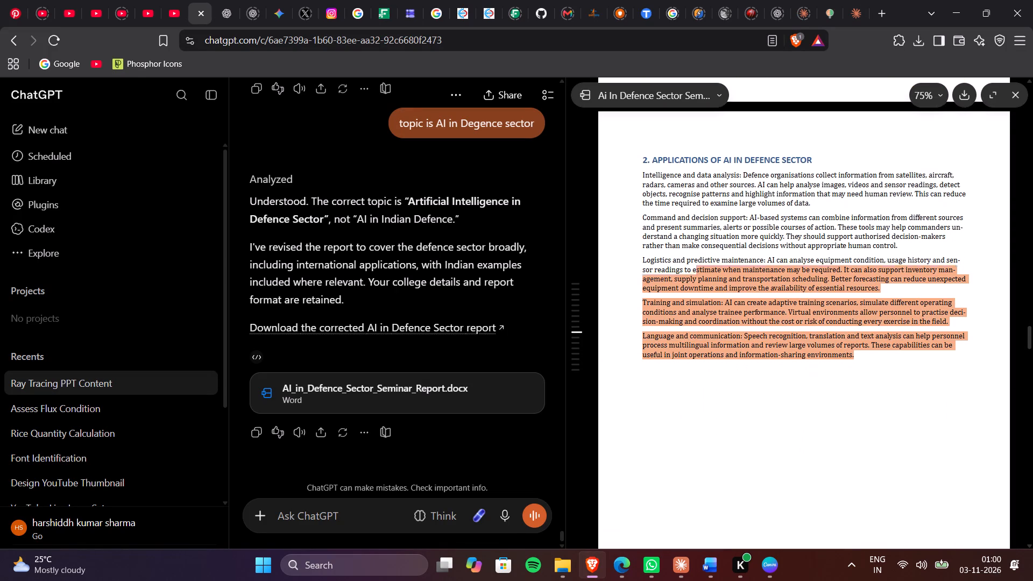
{"action": "left_click_drag", "start_coordinate": [695, 264], "coordinate": [639, 174]}
{"action": "key", "text": "ctrl+c"}
{"action": "key", "text": "alt+Tab"}
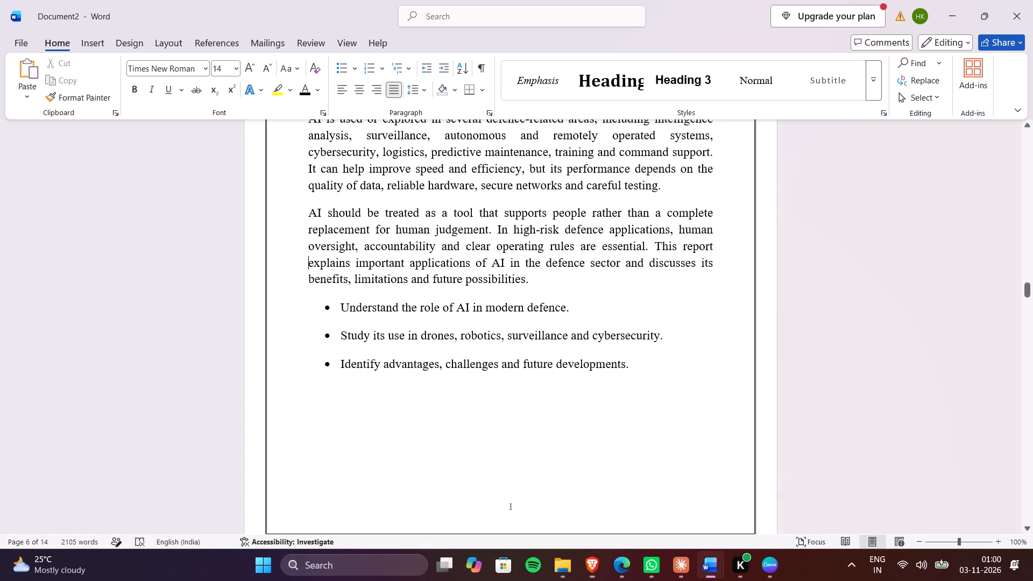
{"action": "scroll", "coordinate": [543, 364], "scroll_direction": "down", "scroll_amount": 3}
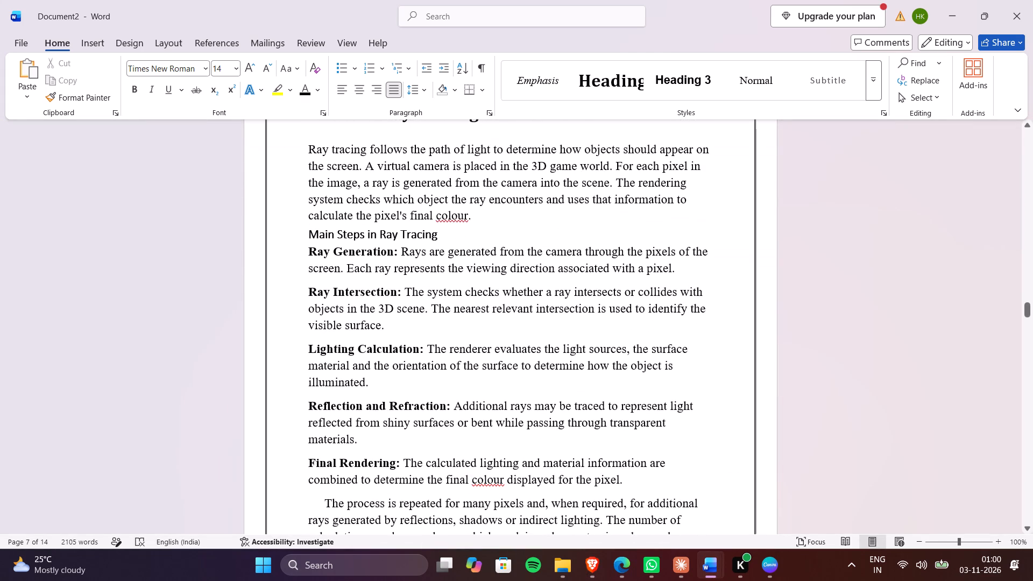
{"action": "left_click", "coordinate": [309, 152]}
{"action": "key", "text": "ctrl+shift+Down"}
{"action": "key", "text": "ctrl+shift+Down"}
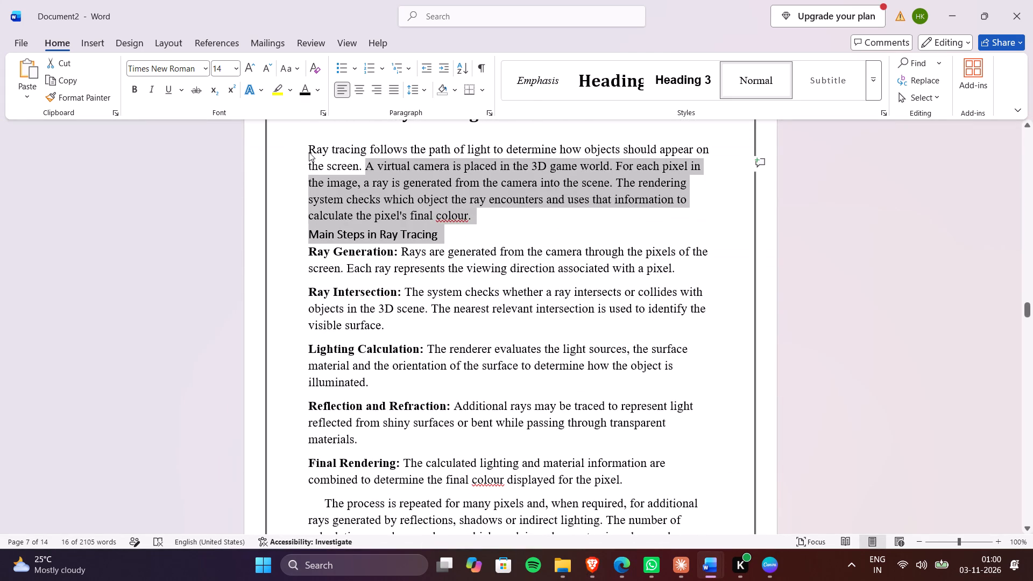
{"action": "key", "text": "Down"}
Replace all text below the "2. How Ray Tracing Works" heading, through the Simplified Working Flow, with the copied applications text.
{"action": "key", "text": "Up"}
{"action": "key", "text": "Up"}
{"action": "key", "text": "Up"}
{"action": "key", "text": "Up"}
{"action": "key", "text": "Up"}
{"action": "key", "text": "Up"}
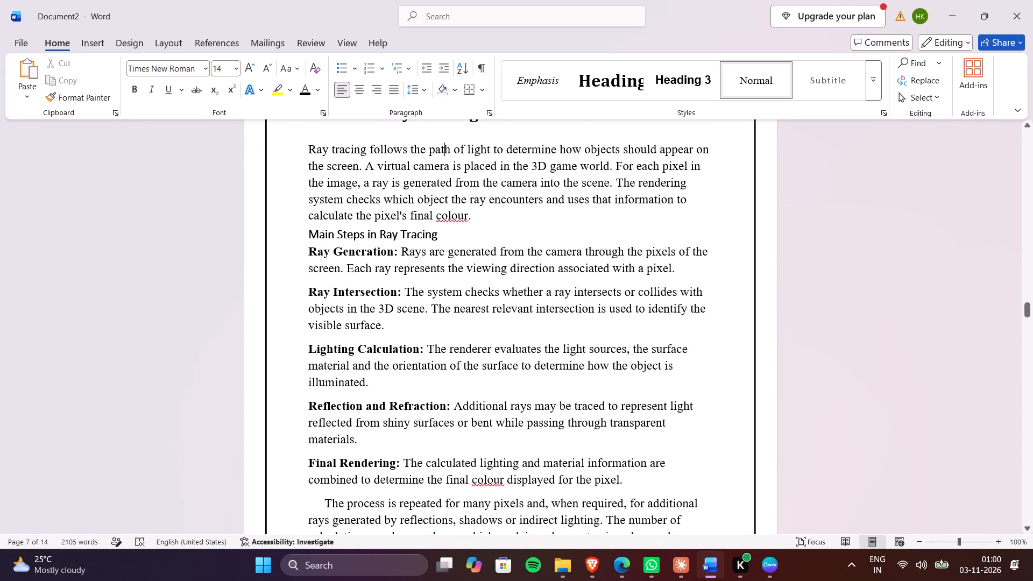
{"action": "key", "text": "Left"}
{"action": "key", "text": "Left"}
{"action": "key", "text": "Left"}
{"action": "key", "text": "Left"}
{"action": "key", "text": "Left"}
{"action": "key", "text": "Left"}
{"action": "key", "text": "Left"}
{"action": "key", "text": "Left"}
{"action": "key", "text": "Left"}
{"action": "key", "text": "Left"}
{"action": "key", "text": "Left"}
{"action": "key", "text": "Left"}
{"action": "key", "text": "Left"}
{"action": "key", "text": "Left"}
{"action": "key", "text": "Left"}
{"action": "key", "text": "Left"}
{"action": "key", "text": "Left"}
{"action": "key", "text": "Left"}
{"action": "key", "text": "Left"}
{"action": "key", "text": "Left"}
{"action": "key", "text": "Left"}
{"action": "key", "text": "shift+Down"}
{"action": "key", "text": "shift+Down"}
{"action": "key", "text": "shift+Down"}
{"action": "key", "text": "shift+Down"}
{"action": "key", "text": "shift+Down"}
{"action": "key", "text": "shift+Down"}
{"action": "key", "text": "shift+Down"}
{"action": "key", "text": "shift+Down"}
{"action": "key", "text": "shift+Down"}
{"action": "key", "text": "shift+Down"}
{"action": "key", "text": "shift+Down"}
{"action": "key", "text": "shift+Down"}
{"action": "key", "text": "shift+Down"}
{"action": "key", "text": "shift+Down"}
{"action": "key", "text": "shift+Down"}
{"action": "key", "text": "shift+Down"}
{"action": "key", "text": "shift+Down"}
{"action": "key", "text": "shift+Down"}
{"action": "key", "text": "shift+Down"}
{"action": "key", "text": "shift+Down"}
{"action": "key", "text": "shift+Down"}
{"action": "key", "text": "shift+Down"}
{"action": "key", "text": "shift+Down"}
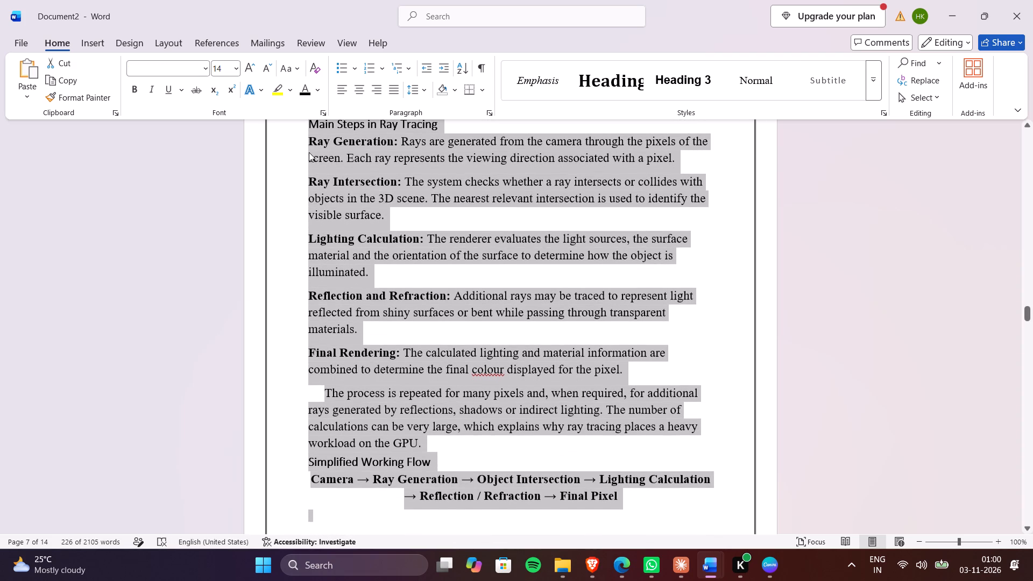
{"action": "key", "text": "shift+Left"}
{"action": "key", "text": "ctrl+v"}
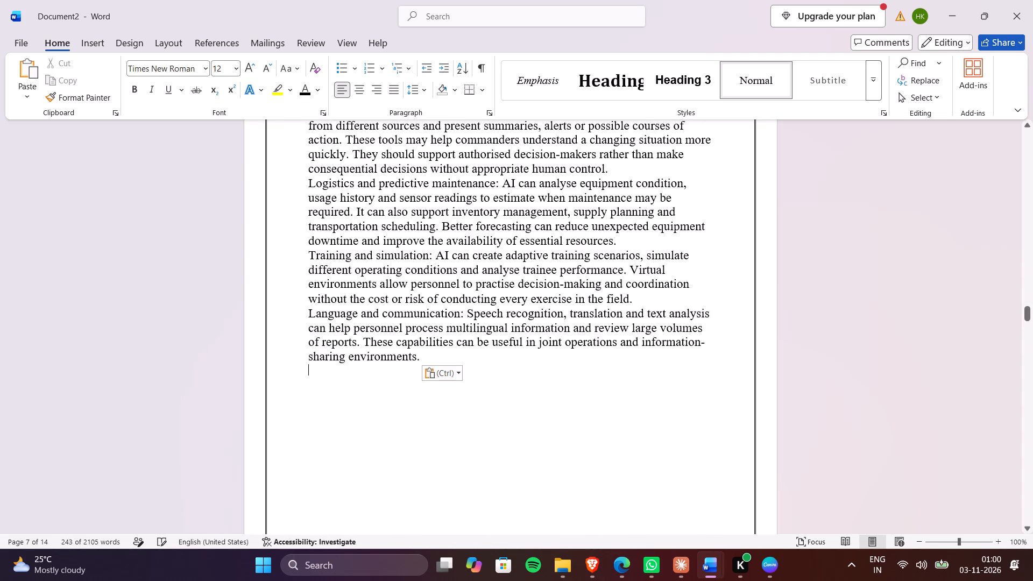
Change the section 2 heading to "Applications of AI in Defence Sector" and check it against the ChatGPT preview.
{"action": "scroll", "coordinate": [309, 152], "scroll_direction": "up", "scroll_amount": 1}
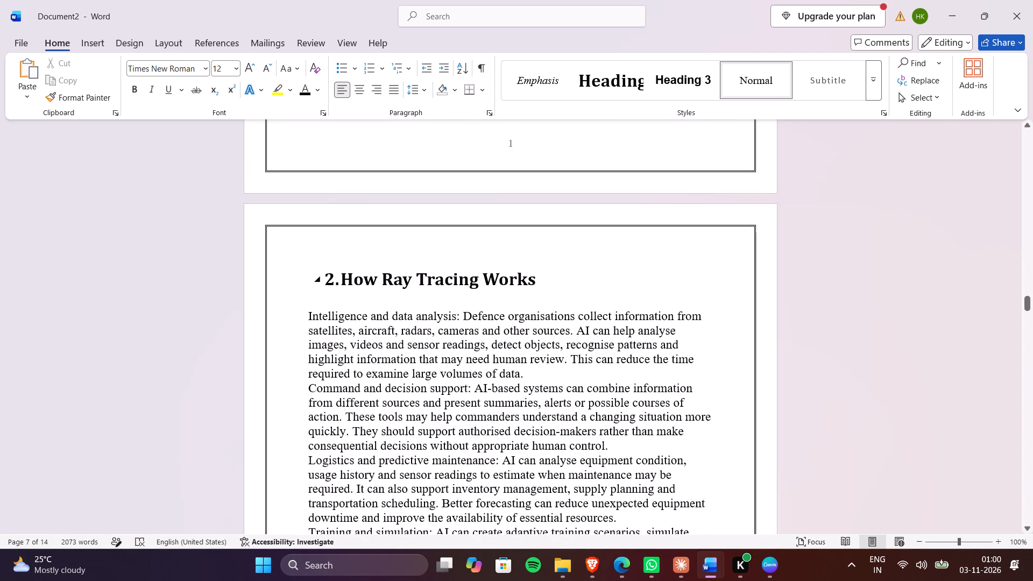
{"action": "left_click", "coordinate": [341, 284]}
{"action": "key", "text": "ctrl+shift+Right"}
{"action": "key", "text": "ctrl+shift+Right"}
{"action": "key", "text": "ctrl+shift+Right"}
{"action": "key", "text": "ctrl+shift+Right"}
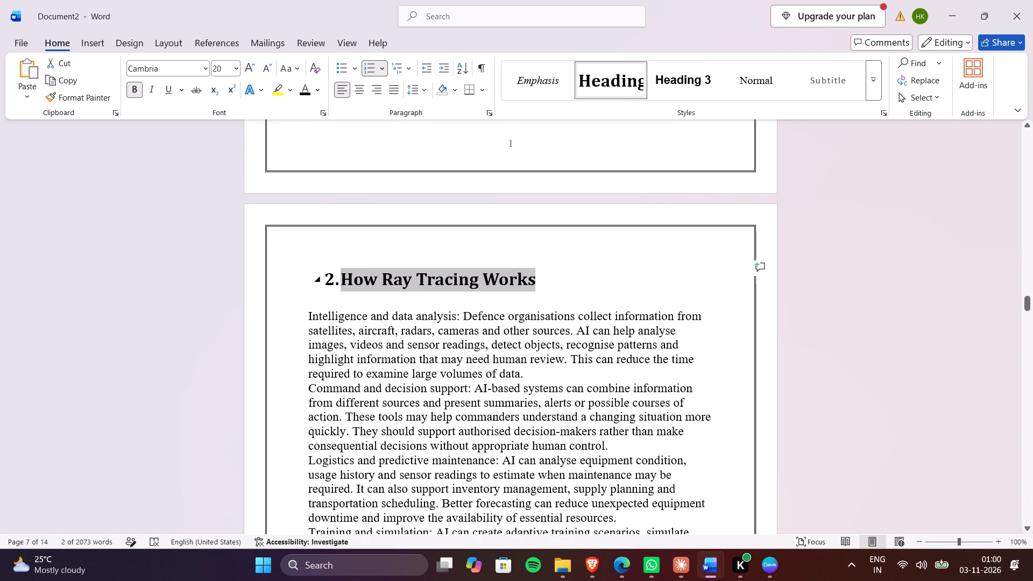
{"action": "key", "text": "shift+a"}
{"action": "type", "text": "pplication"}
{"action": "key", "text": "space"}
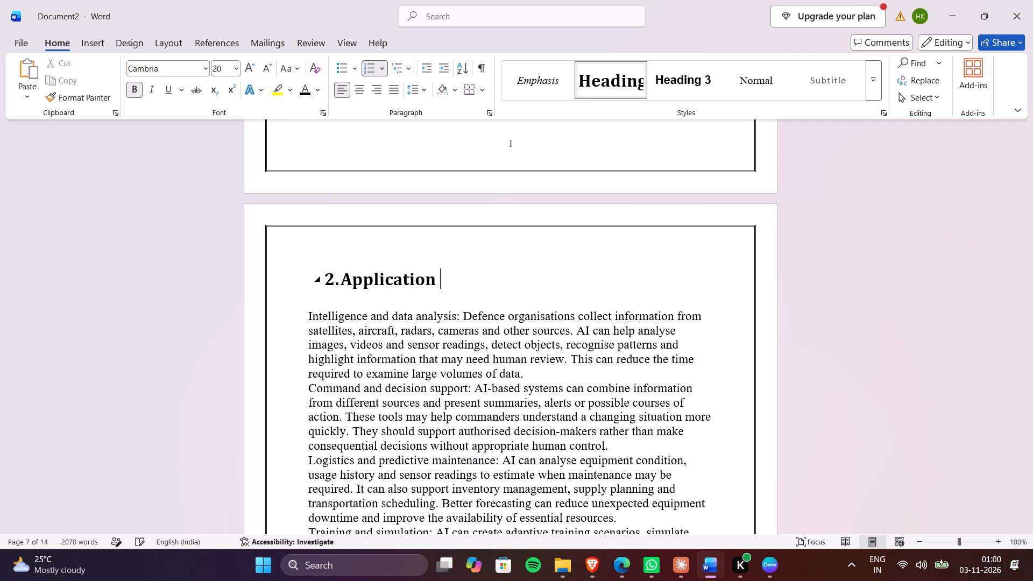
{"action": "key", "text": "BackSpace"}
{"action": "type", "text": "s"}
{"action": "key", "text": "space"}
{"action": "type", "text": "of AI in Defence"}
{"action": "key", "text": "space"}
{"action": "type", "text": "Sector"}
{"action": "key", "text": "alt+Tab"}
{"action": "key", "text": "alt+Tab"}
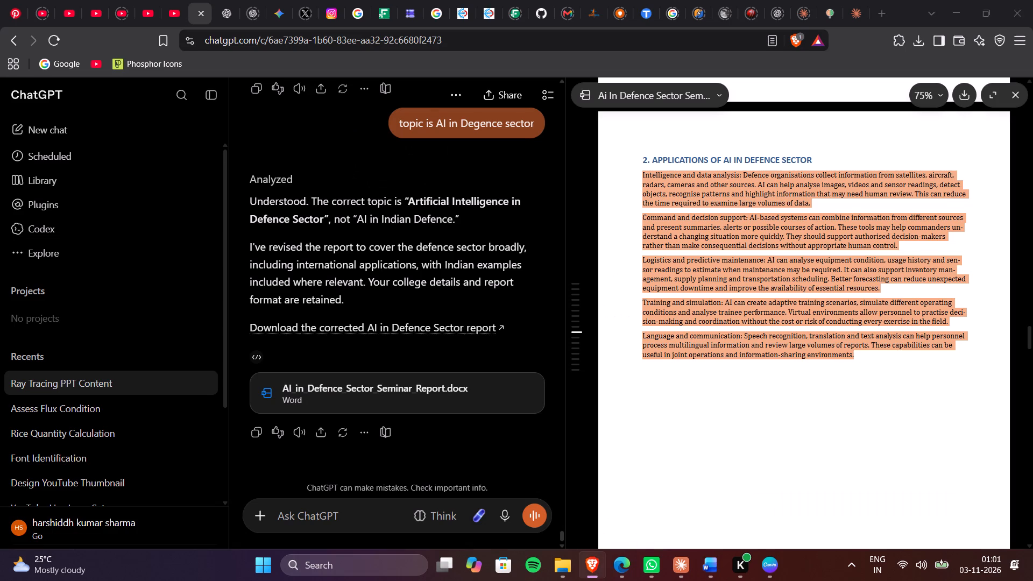
Insert a blank line between each of the five application paragraphs in section 2.
{"action": "left_click", "coordinate": [535, 376]}
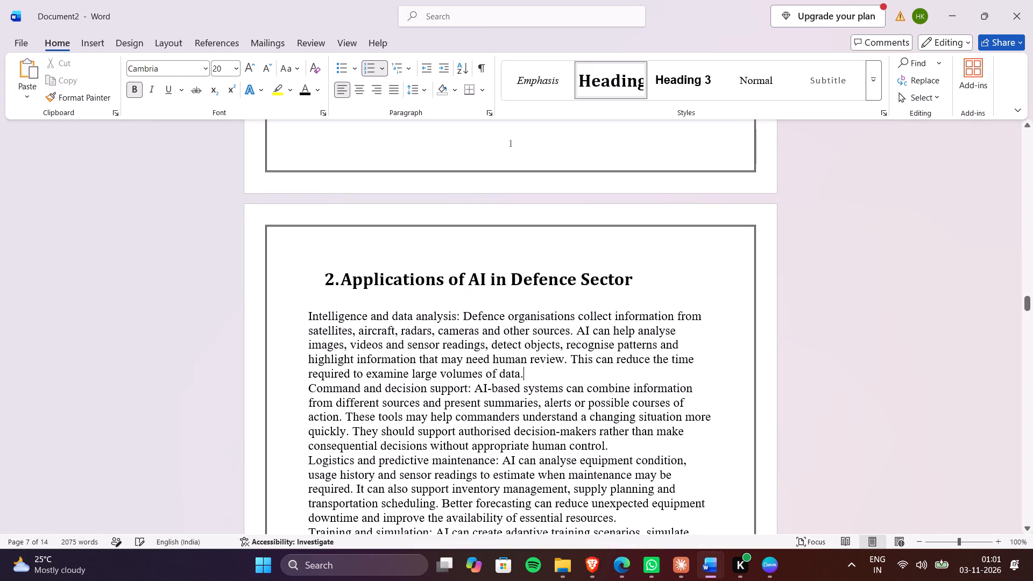
{"action": "key", "text": "Return"}
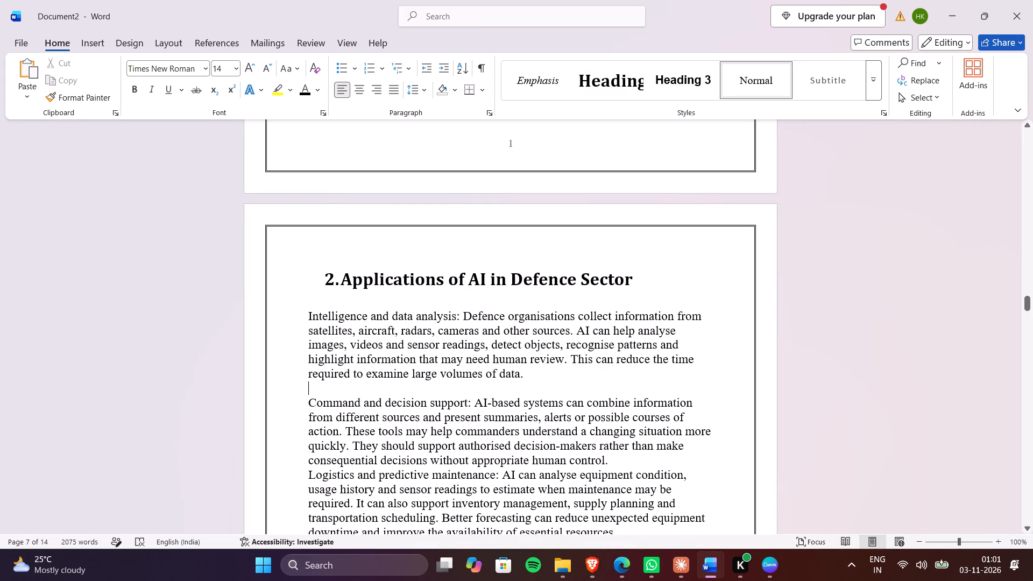
{"action": "left_click", "coordinate": [664, 459]}
{"action": "key", "text": "Return"}
{"action": "scroll", "coordinate": [664, 459], "scroll_direction": "down", "scroll_amount": 2}
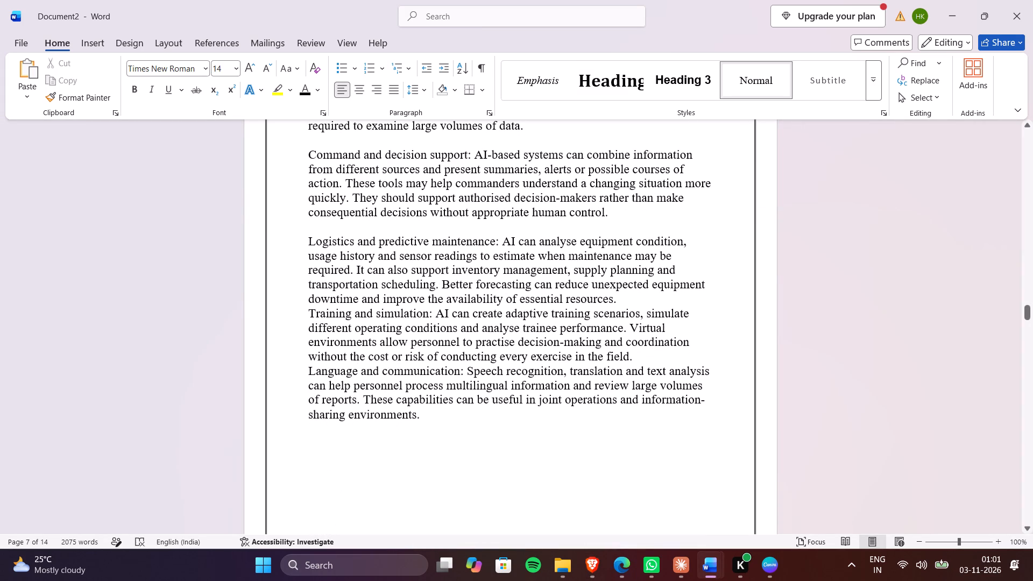
{"action": "left_click", "coordinate": [649, 306]}
{"action": "left_click", "coordinate": [638, 301]}
{"action": "key", "text": "Return"}
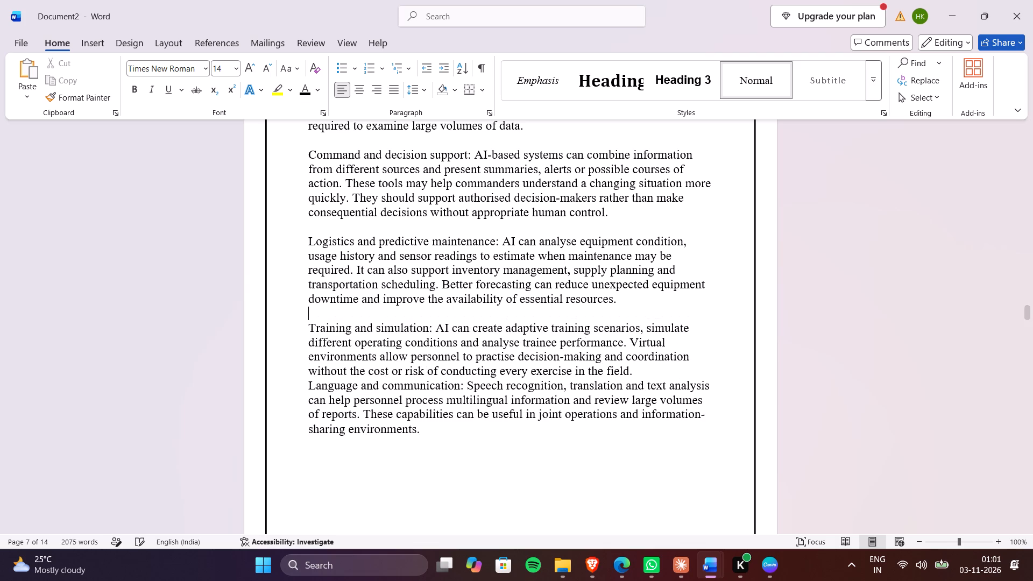
{"action": "left_click", "coordinate": [663, 370]}
{"action": "key", "text": "Return"}
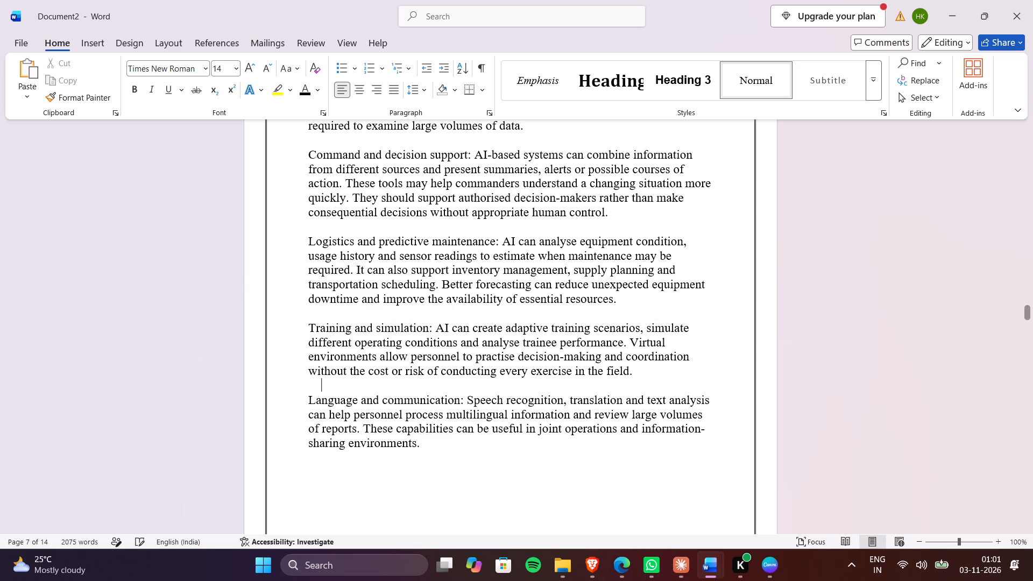
Set the line spacing of all body paragraphs in section 2, "Applications of AI in Defence Sector", to 1.15.
{"action": "left_click_drag", "start_coordinate": [480, 445], "coordinate": [365, 359]}
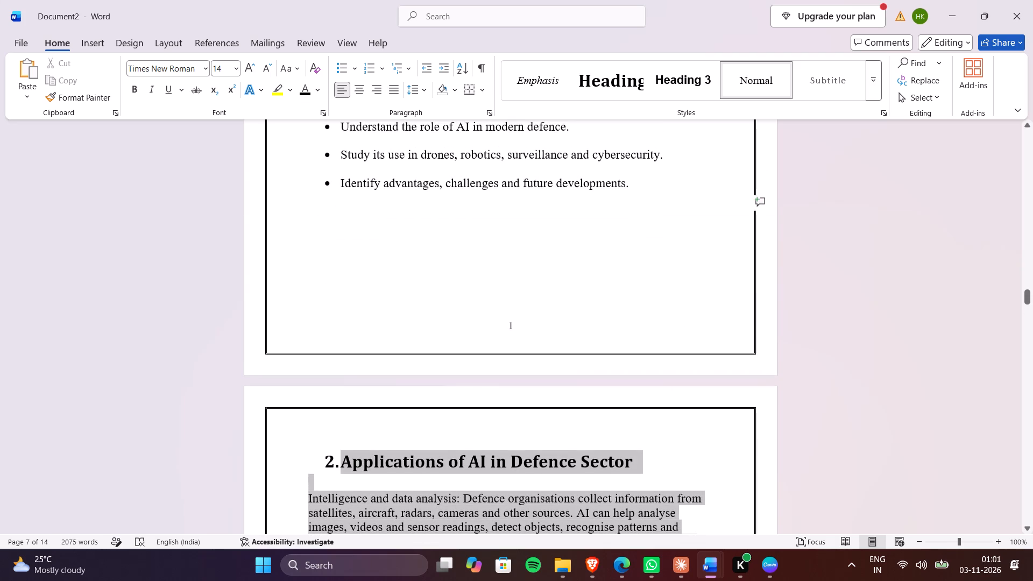
{"action": "left_click_drag", "start_coordinate": [365, 359], "coordinate": [302, 462]}
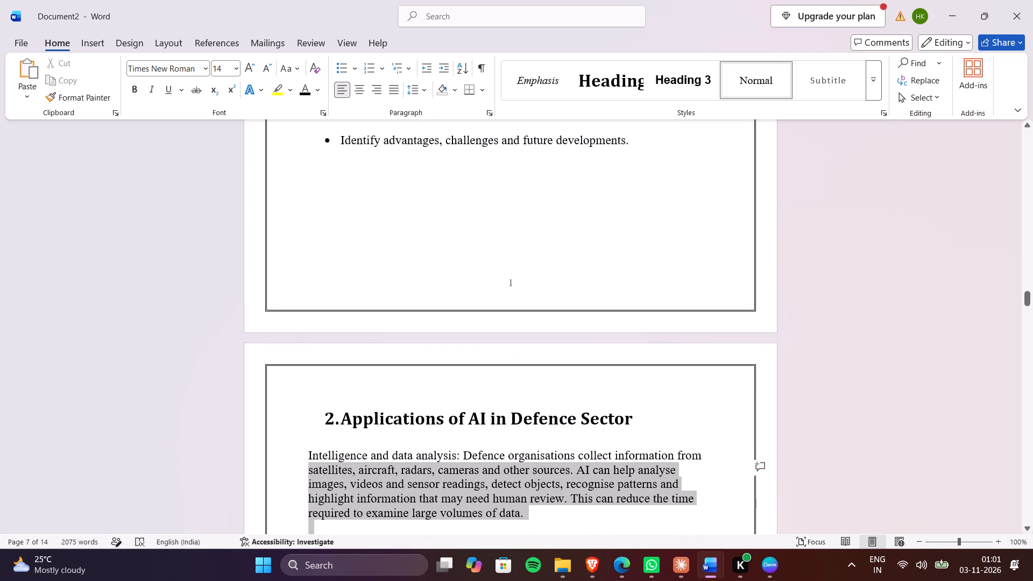
{"action": "left_click_drag", "start_coordinate": [302, 462], "coordinate": [303, 460]}
{"action": "left_click", "coordinate": [426, 90]}
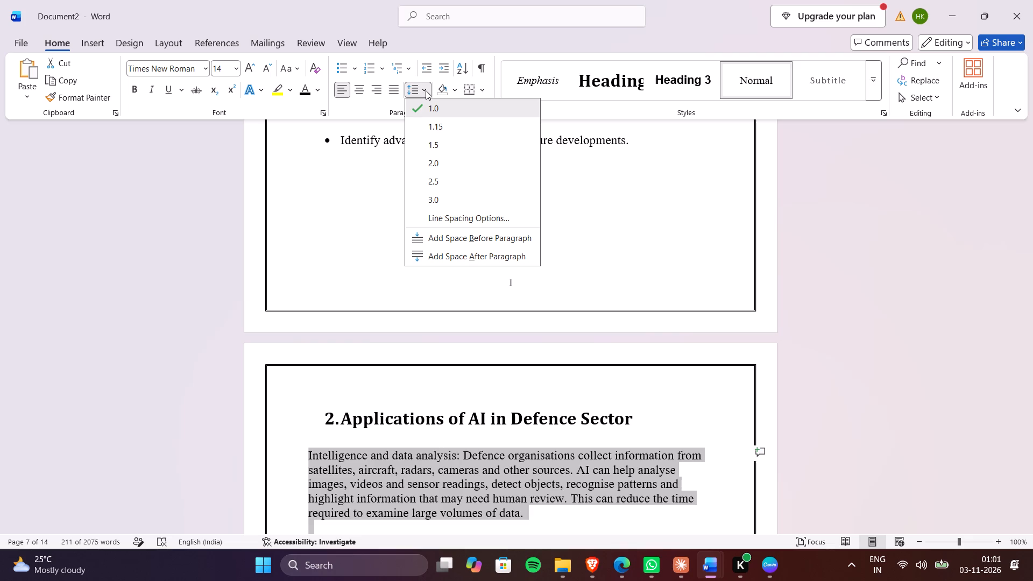
{"action": "left_click", "coordinate": [438, 135]}
{"action": "scroll", "coordinate": [436, 370], "scroll_direction": "down", "scroll_amount": 4}
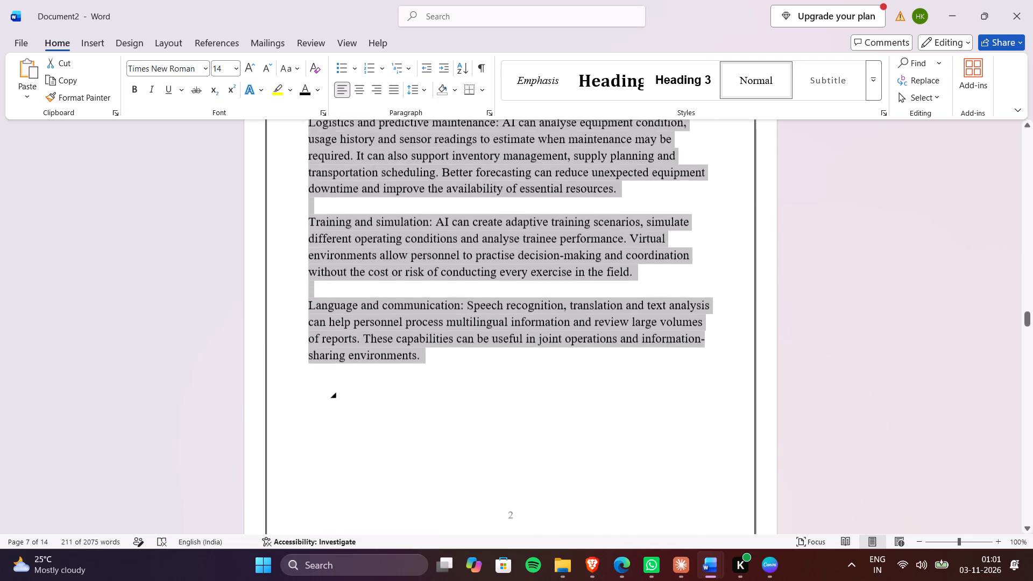
Replace the section 3 heading "Ray Tracing and Rasterization" with "AI-POWERED DRONES AND ROBOTICS" copied from the ChatGPT report preview.
{"action": "scroll", "coordinate": [436, 370], "scroll_direction": "down", "scroll_amount": 5}
{"action": "key", "text": "alt+Tab"}
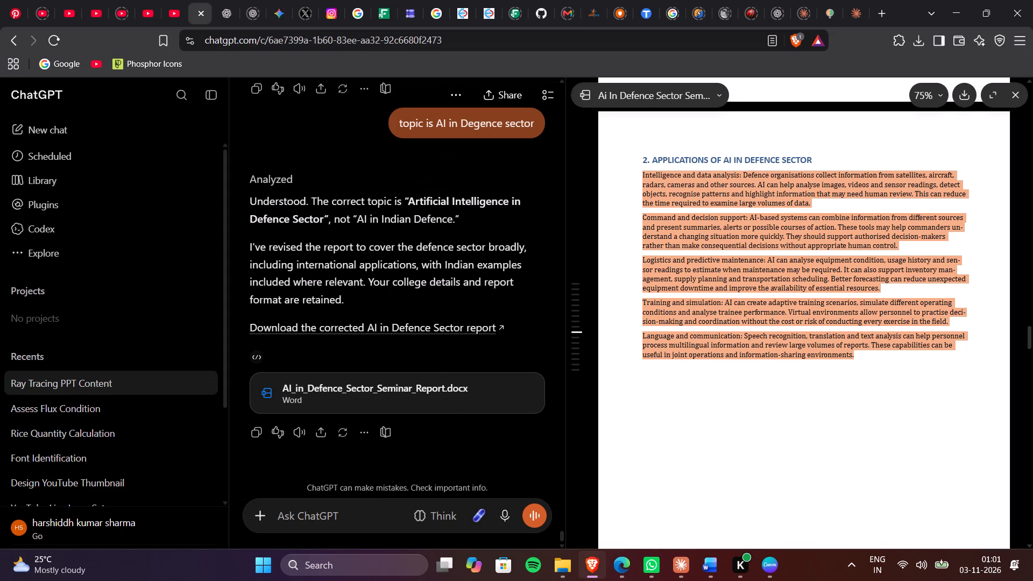
{"action": "scroll", "coordinate": [719, 353], "scroll_direction": "down", "scroll_amount": 5}
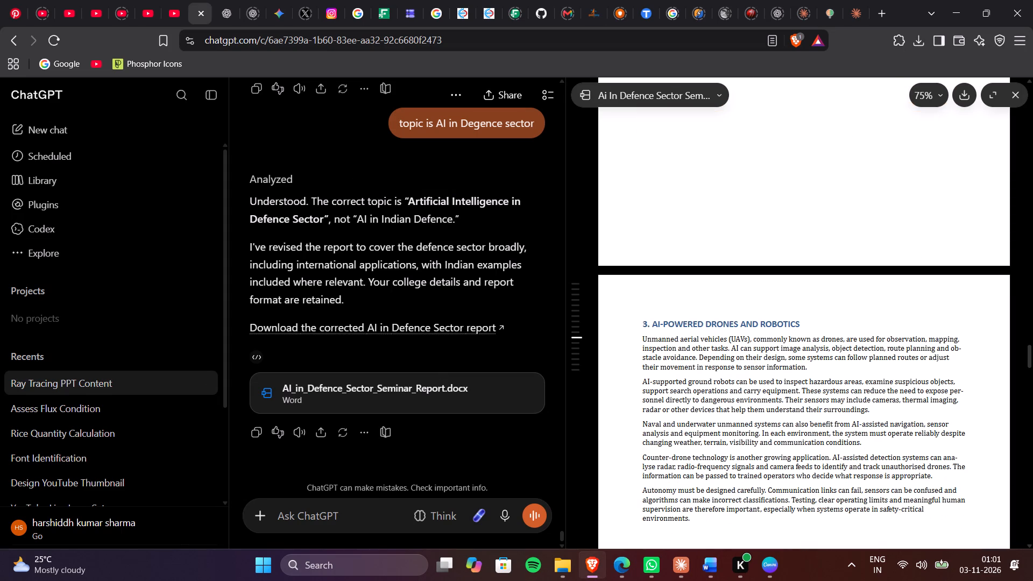
{"action": "left_click_drag", "start_coordinate": [654, 322], "coordinate": [798, 325]}
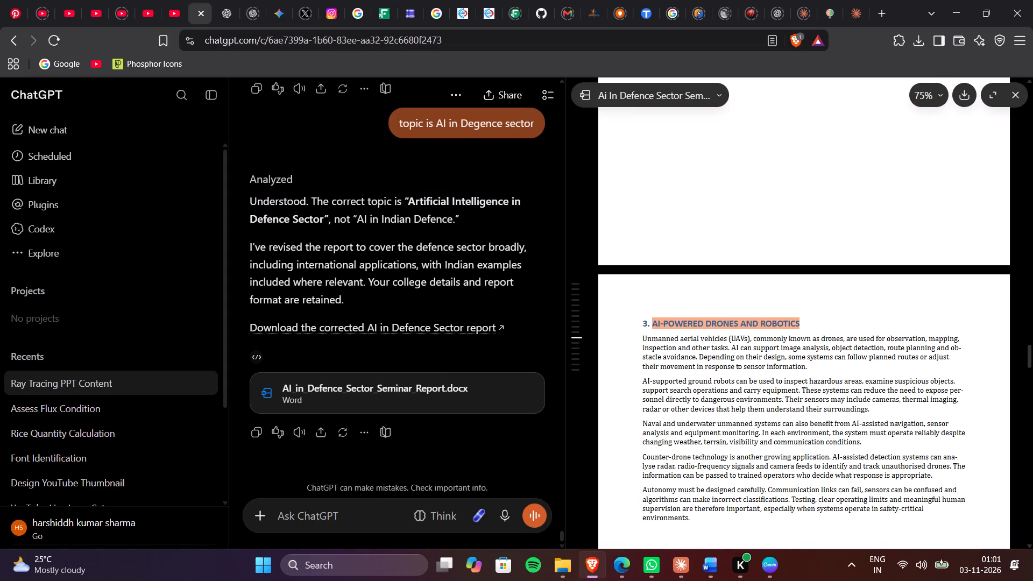
{"action": "key", "text": "ctrl+c"}
{"action": "key", "text": "alt+Tab"}
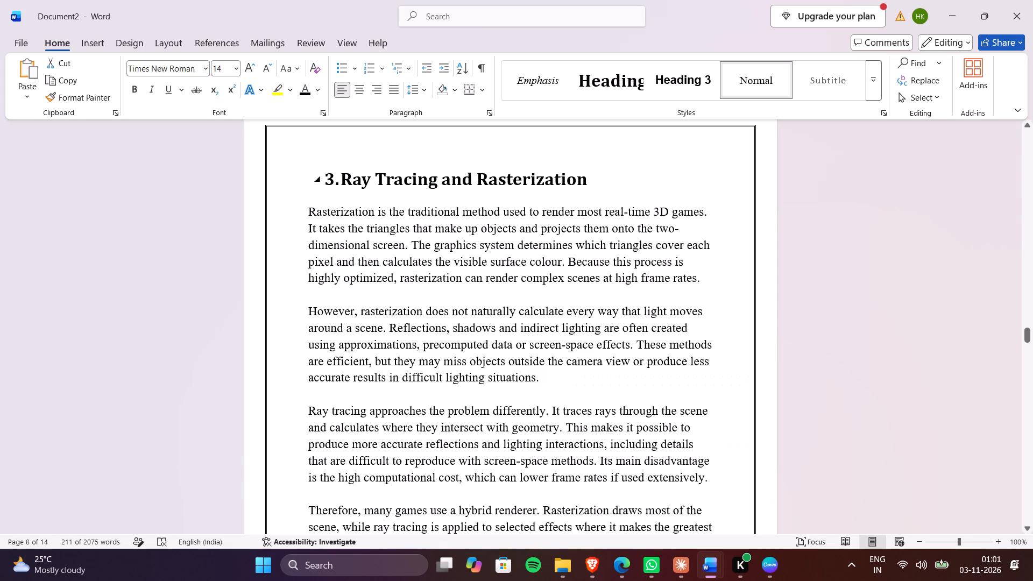
{"action": "left_click", "coordinate": [341, 178]}
{"action": "key", "text": "ctrl+shift+Right"}
{"action": "key", "text": "ctrl+shift+Right"}
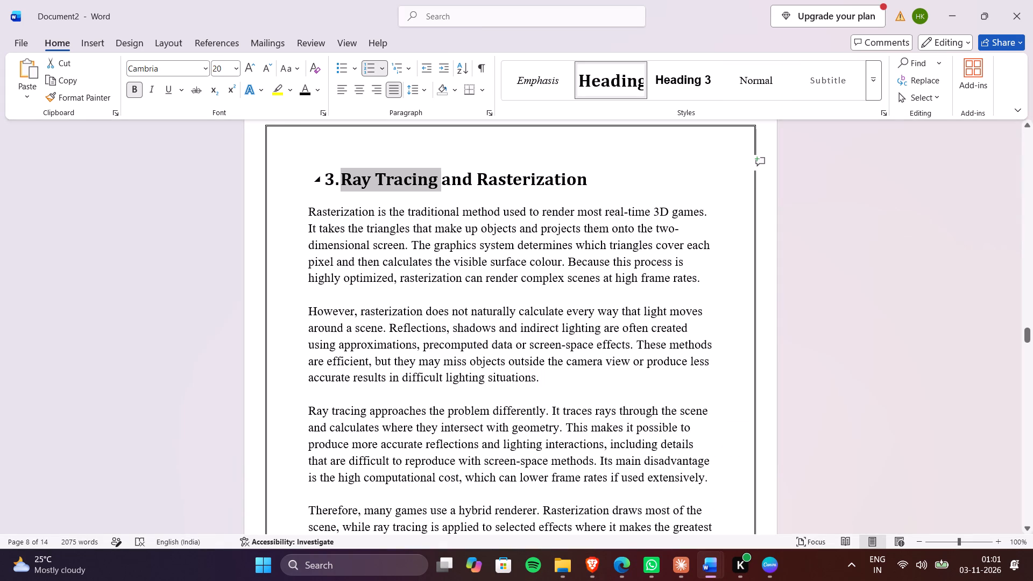
{"action": "key", "text": "ctrl+shift+Right"}
{"action": "key", "text": "ctrl+shift+Right"}
{"action": "key", "text": "ctrl+shift+Right"}
{"action": "key", "text": "ctrl+shift+Left"}
{"action": "key", "text": "ctrl+v"}
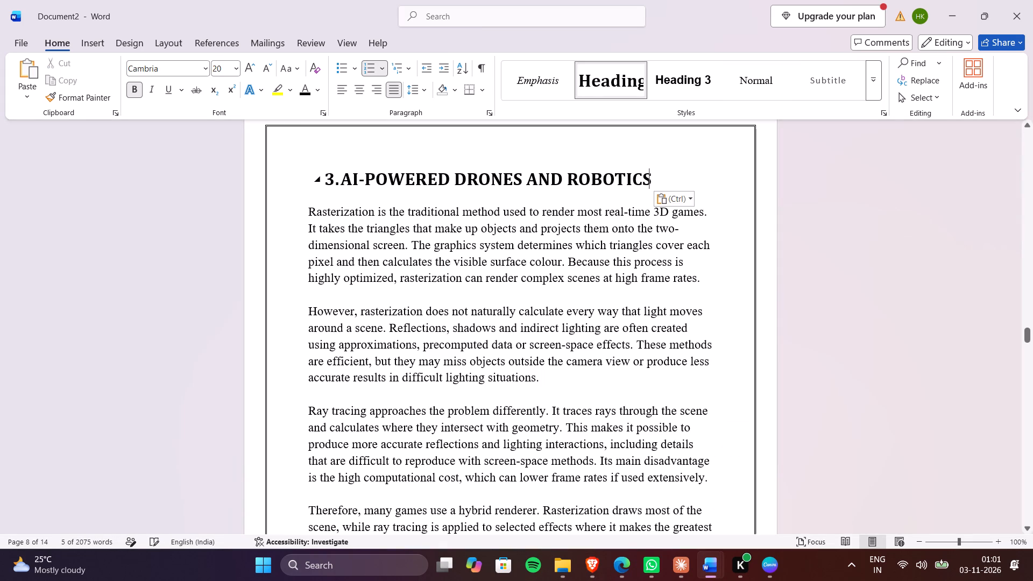
Change the section 3 heading's case to Capitalize Each Word and correct "Ai" to "AI", giving "AI-Powered Drones And Robotics".
{"action": "key", "text": "ctrl+shift+Left"}
{"action": "key", "text": "ctrl+shift+Left"}
{"action": "key", "text": "ctrl+shift+Left"}
{"action": "key", "text": "ctrl+shift+Left"}
{"action": "key", "text": "ctrl+shift+Left"}
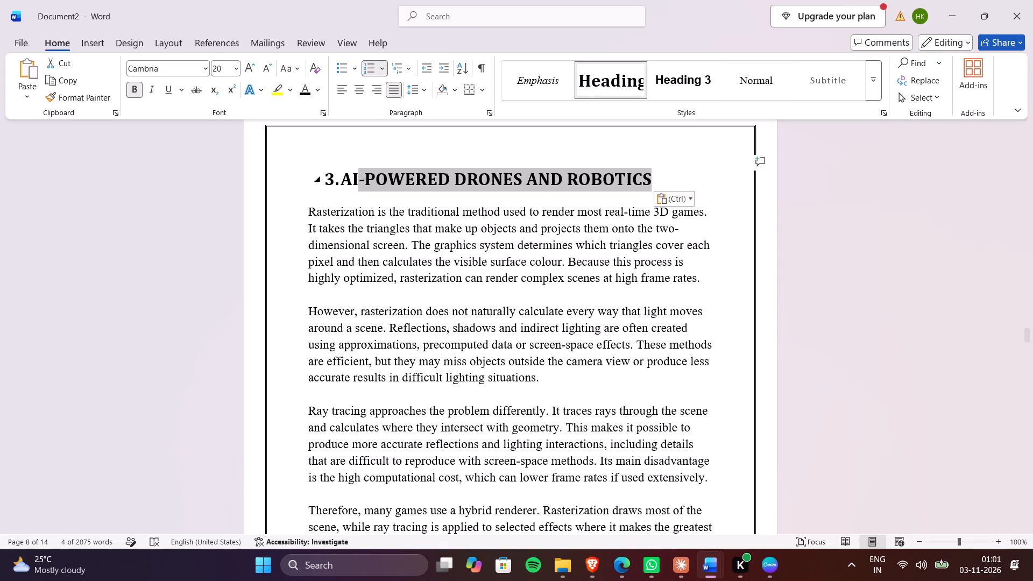
{"action": "key", "text": "ctrl+shift+Left"}
{"action": "left_click", "coordinate": [288, 75]}
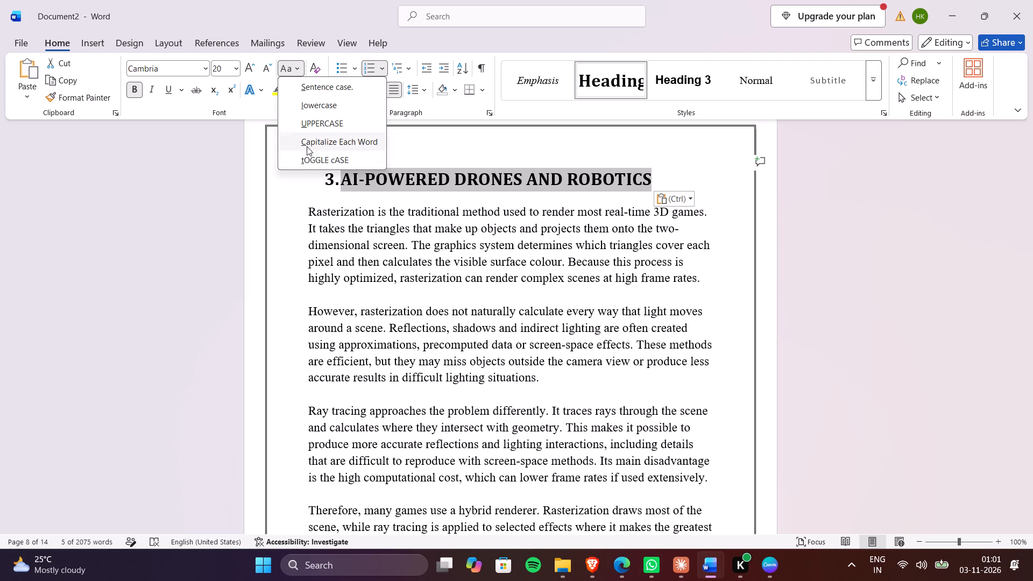
{"action": "left_click", "coordinate": [307, 141]}
{"action": "left_click", "coordinate": [356, 183]}
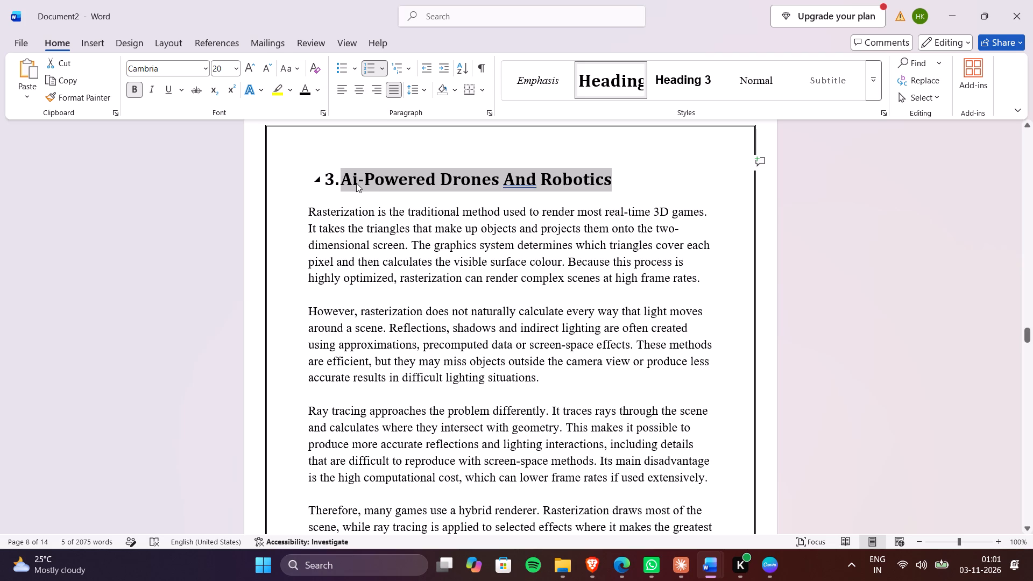
{"action": "key", "text": "BackSpace"}
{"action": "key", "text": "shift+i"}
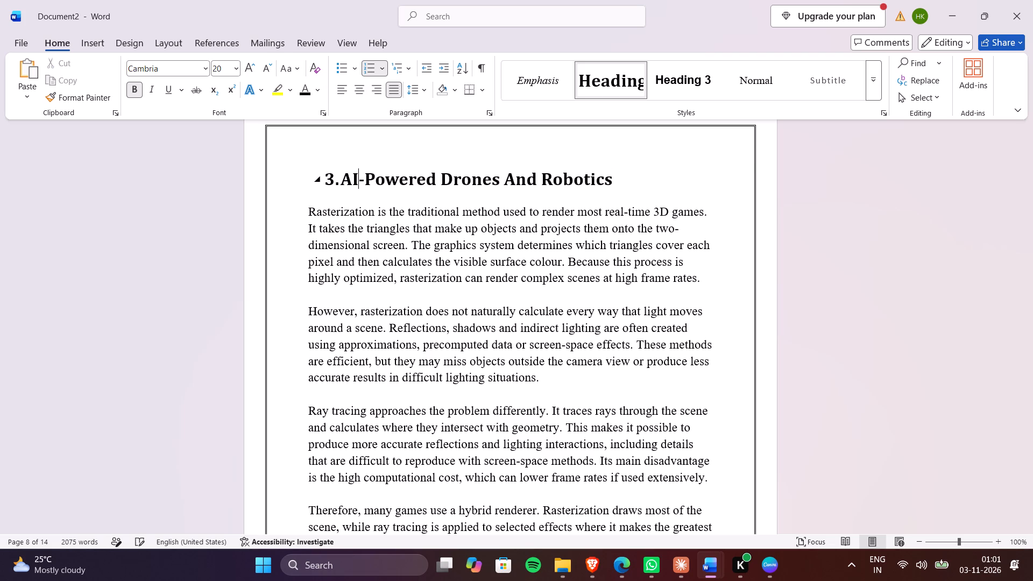
Copy the body text of "3. AI-POWERED DRONES AND ROBOTICS" from the ChatGPT report preview and return to Word.
{"action": "key", "text": "alt+Tab"}
{"action": "scroll", "coordinate": [599, 304], "scroll_direction": "down", "scroll_amount": 1}
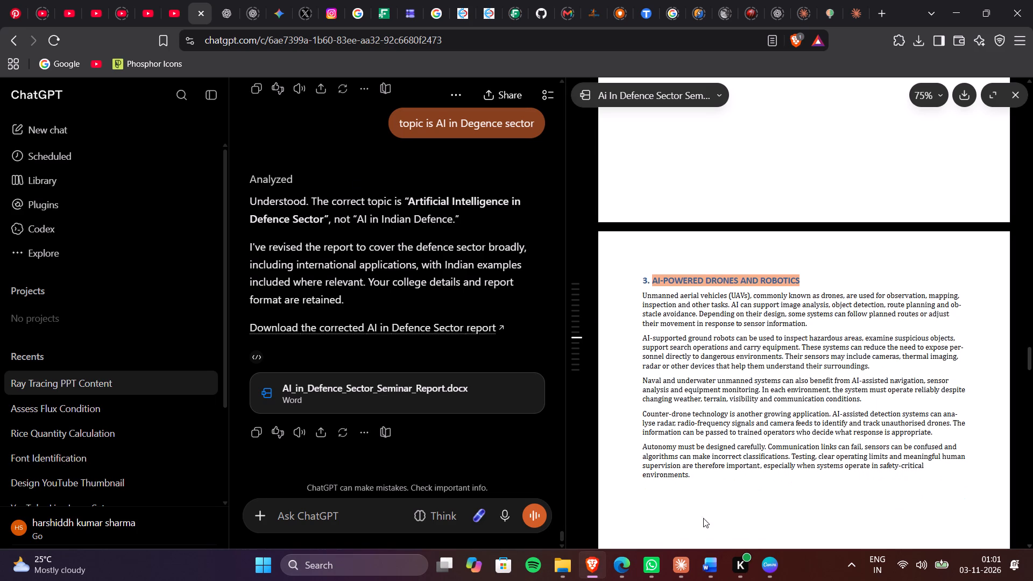
{"action": "left_click_drag", "start_coordinate": [706, 501], "coordinate": [640, 300]}
{"action": "key", "text": "ctrl+c"}
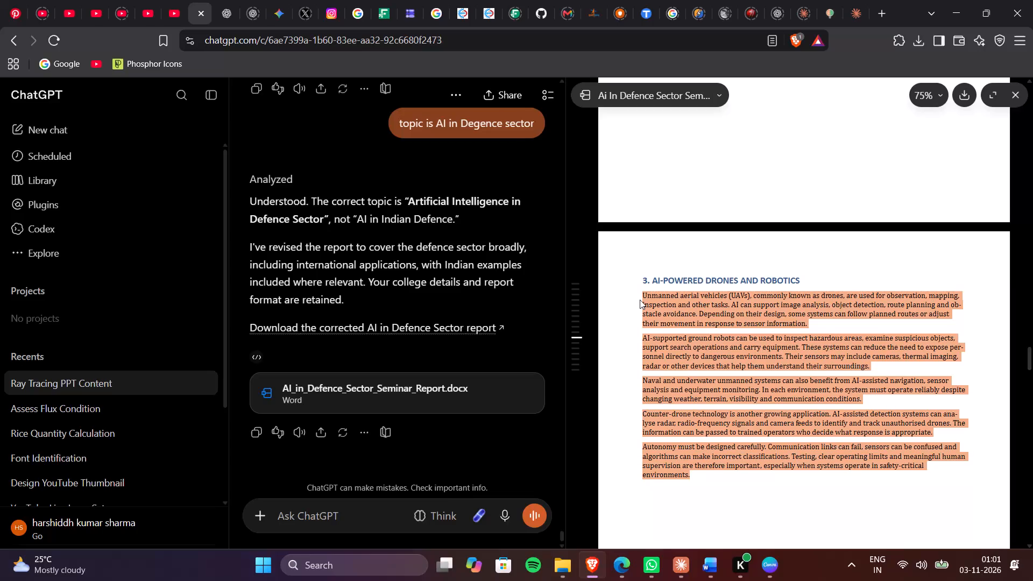
{"action": "key", "text": "alt+Tab"}
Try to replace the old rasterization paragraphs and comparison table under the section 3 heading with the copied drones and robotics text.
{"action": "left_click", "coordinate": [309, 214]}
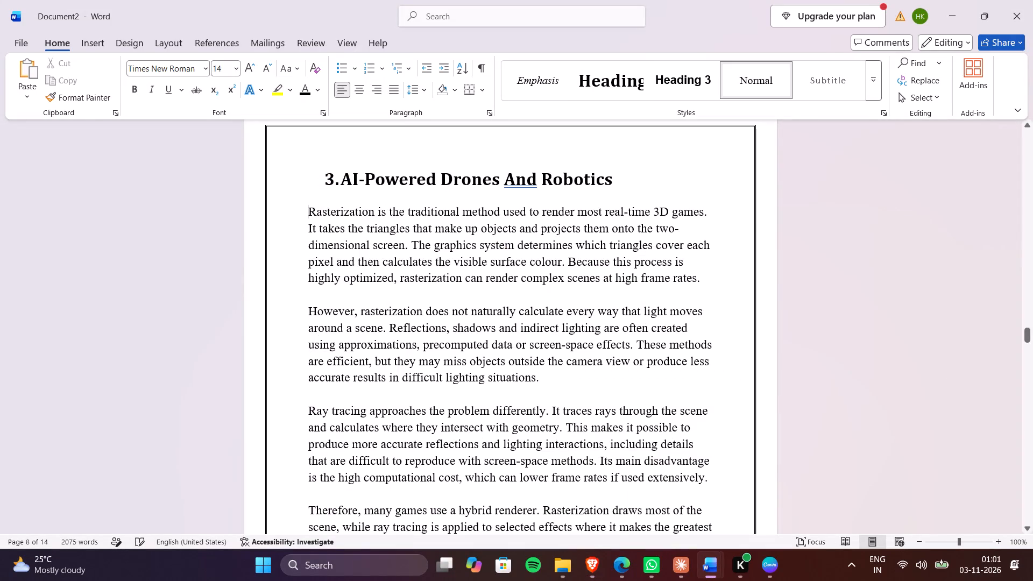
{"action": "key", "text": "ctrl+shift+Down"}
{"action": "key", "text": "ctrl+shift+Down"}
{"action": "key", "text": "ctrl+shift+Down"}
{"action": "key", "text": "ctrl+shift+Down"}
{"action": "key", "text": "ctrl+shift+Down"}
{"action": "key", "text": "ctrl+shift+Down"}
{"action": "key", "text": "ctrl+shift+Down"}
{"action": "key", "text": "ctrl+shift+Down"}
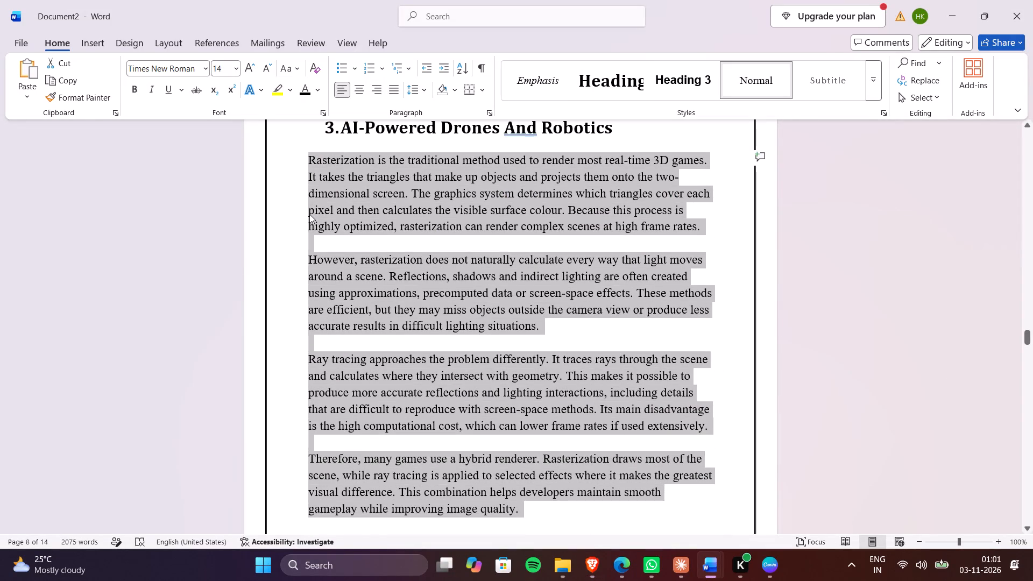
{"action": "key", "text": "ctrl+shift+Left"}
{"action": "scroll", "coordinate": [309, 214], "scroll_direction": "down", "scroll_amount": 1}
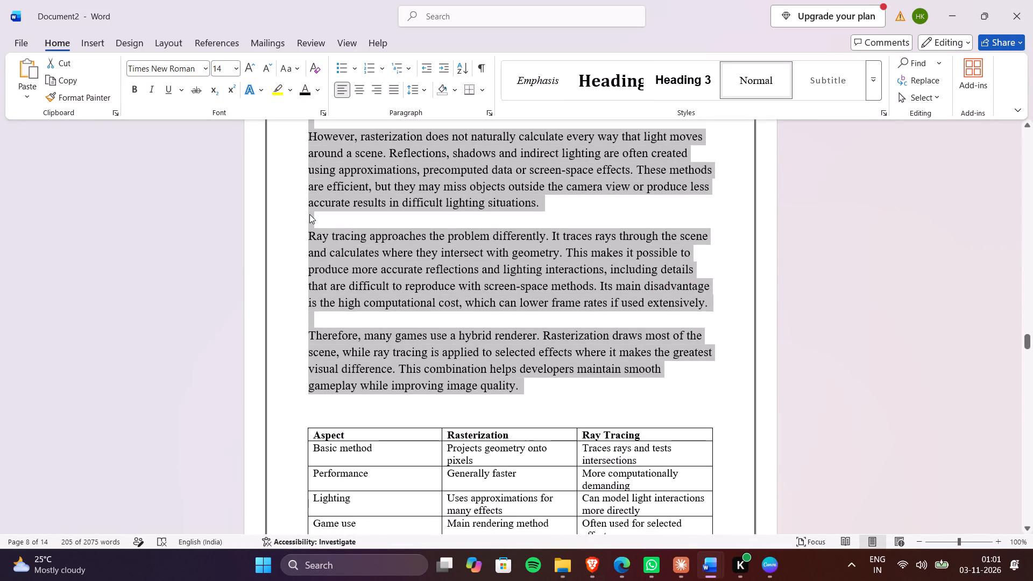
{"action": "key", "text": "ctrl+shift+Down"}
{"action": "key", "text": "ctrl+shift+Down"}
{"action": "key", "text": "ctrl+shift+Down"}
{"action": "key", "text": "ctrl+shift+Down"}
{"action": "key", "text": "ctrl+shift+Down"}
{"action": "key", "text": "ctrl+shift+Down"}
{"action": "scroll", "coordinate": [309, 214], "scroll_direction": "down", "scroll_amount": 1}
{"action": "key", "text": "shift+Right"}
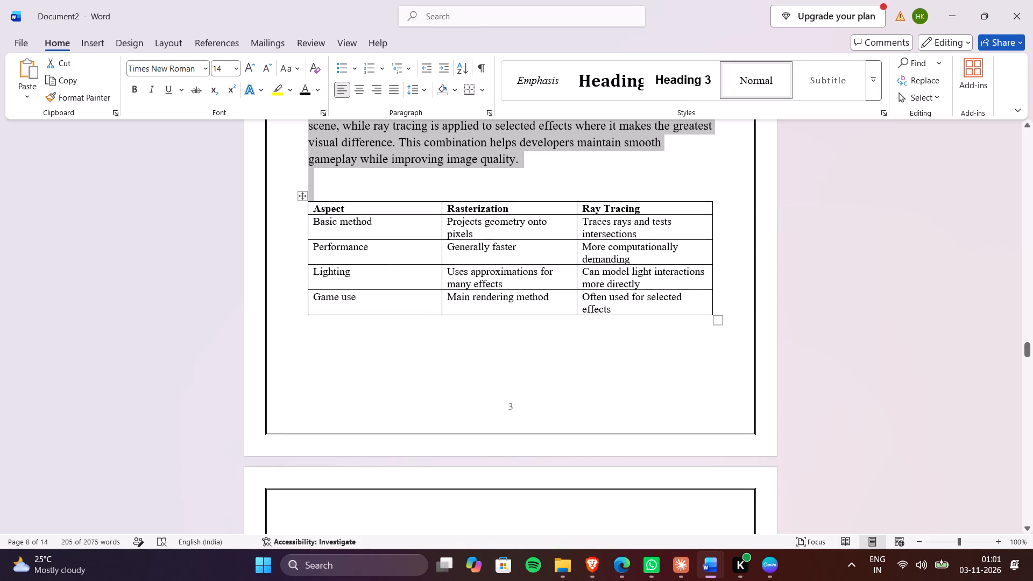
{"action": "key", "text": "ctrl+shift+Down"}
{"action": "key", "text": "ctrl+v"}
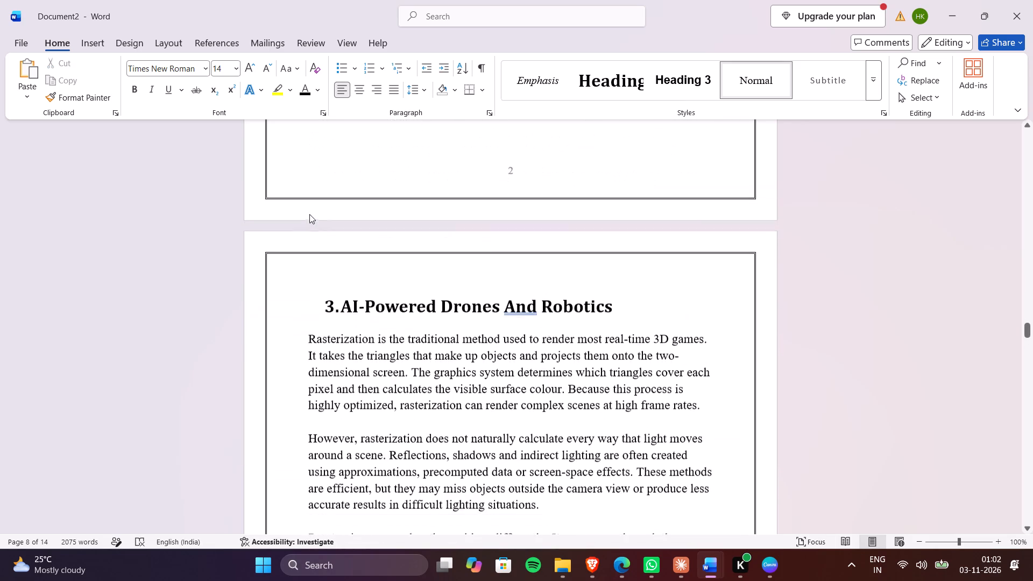
Copy the drones and robotics text from ChatGPT again and replace the four rasterization paragraphs in section 3 with it.
{"action": "key", "text": "alt+Tab"}
{"action": "key", "text": "ctrl+c"}
{"action": "key", "text": "alt+Tab"}
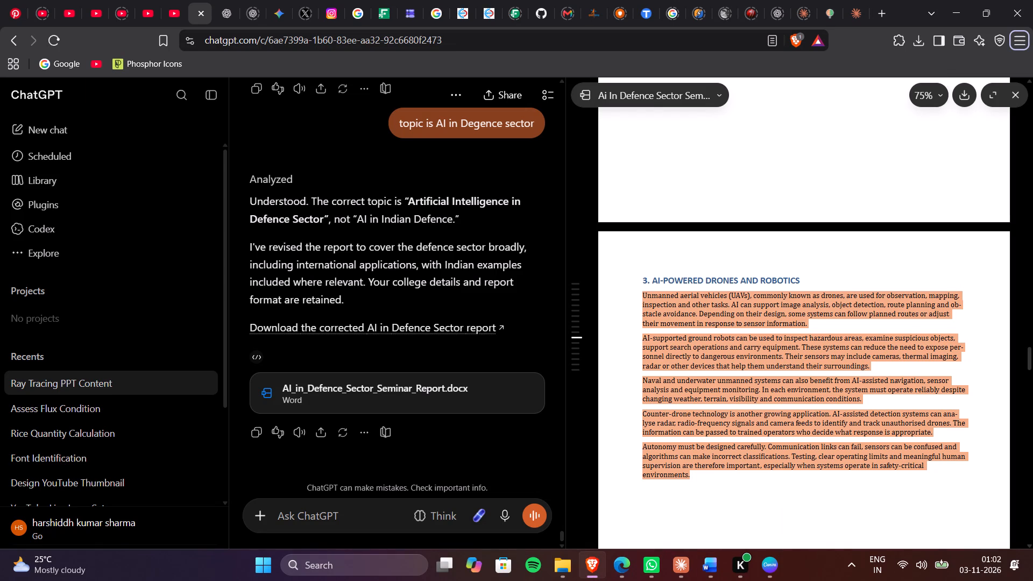
{"action": "key", "text": "ctrl+shift+Down"}
{"action": "key", "text": "ctrl+shift+Down"}
{"action": "key", "text": "ctrl+shift+Down"}
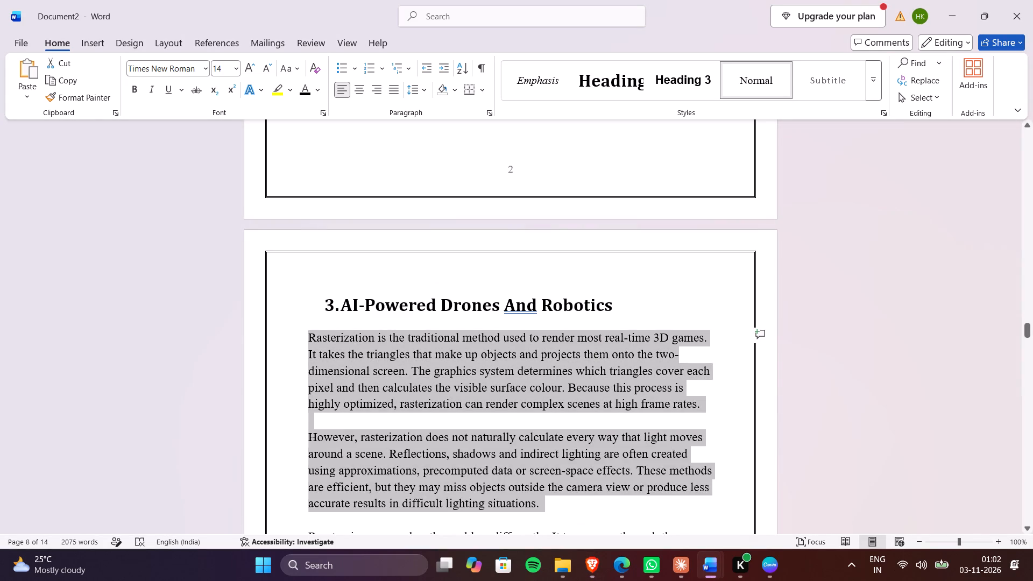
{"action": "key", "text": "ctrl+shift+Down"}
{"action": "key", "text": "ctrl+shift+Down"}
{"action": "key", "text": "ctrl+shift+Down"}
{"action": "key", "text": "ctrl+shift+Down"}
{"action": "key", "text": "ctrl+shift+Down"}
{"action": "key", "text": "ctrl+v"}
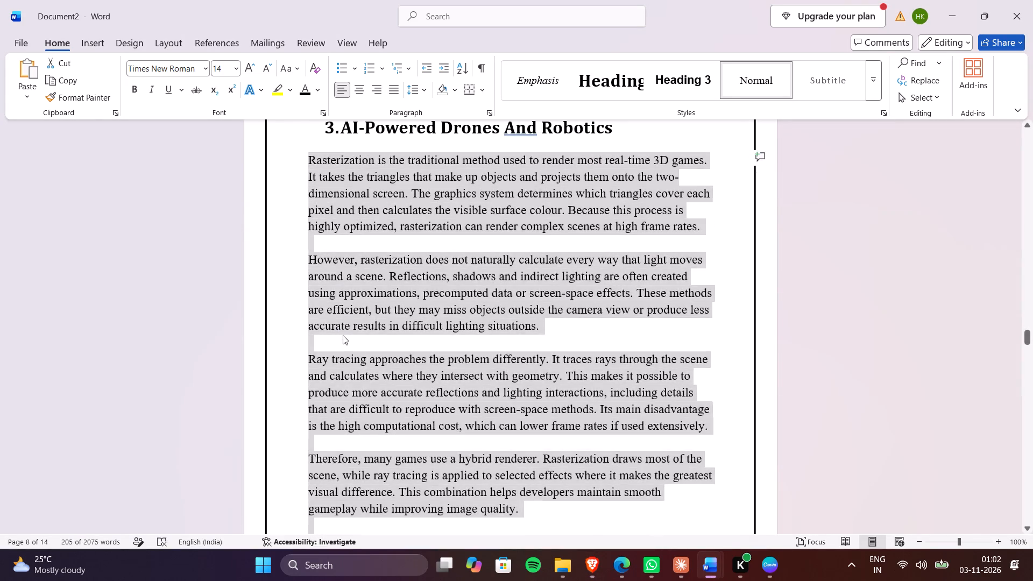
Delete the Rasterization versus Ray Tracing comparison table below the new section 3 text.
{"action": "scroll", "coordinate": [343, 335], "scroll_direction": "down", "scroll_amount": 1}
{"action": "key", "text": "shift+Down"}
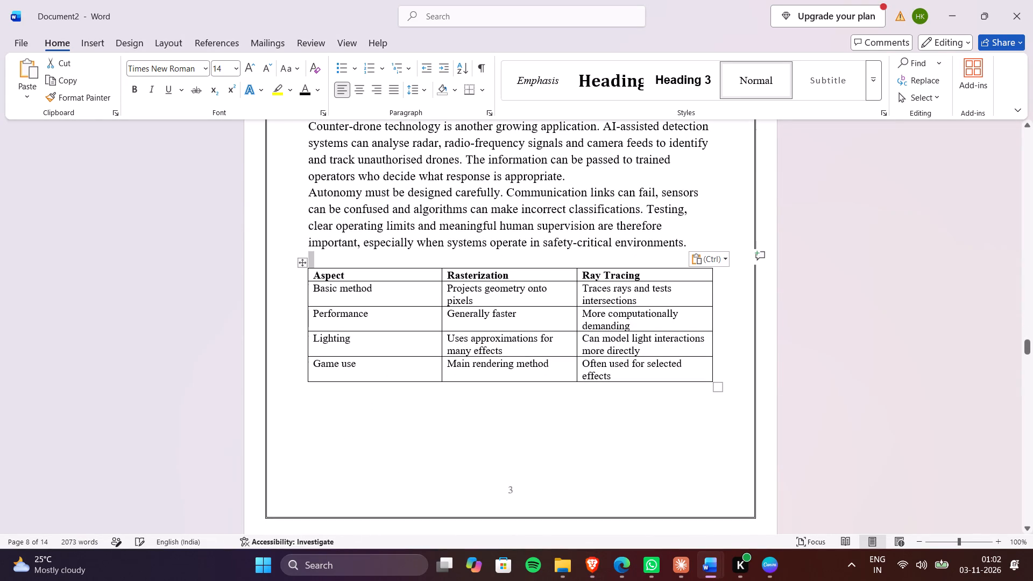
{"action": "key", "text": "shift+Down"}
{"action": "key", "text": "shift+Down"}
{"action": "key", "text": "shift+Down"}
{"action": "key", "text": "shift+Down"}
{"action": "key", "text": "shift+Down"}
{"action": "key", "text": "shift+Down"}
{"action": "key", "text": "shift+Down"}
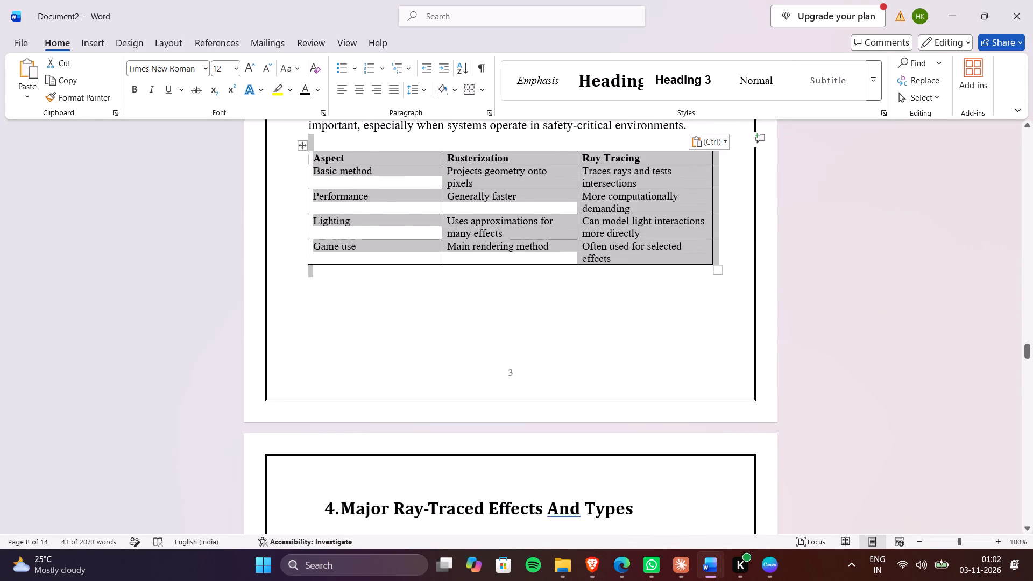
{"action": "key", "text": "BackSpace"}
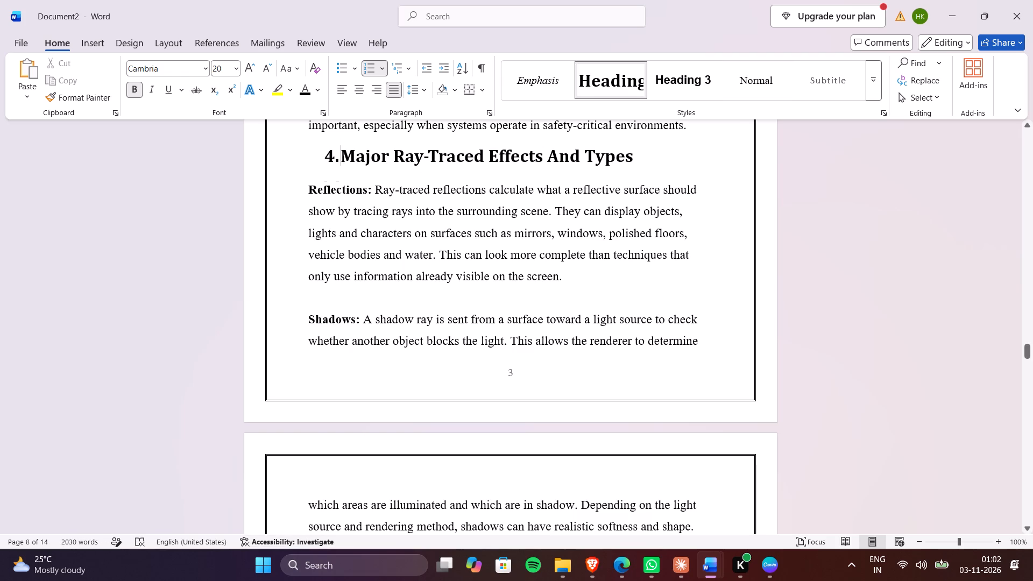
Insert a page break after the section 3 text so "4. Major Ray-Traced Effects And Types" starts a new page, without an extra blank line.
{"action": "key", "text": "Left"}
{"action": "key", "text": "Left"}
{"action": "key", "text": "shift+Return"}
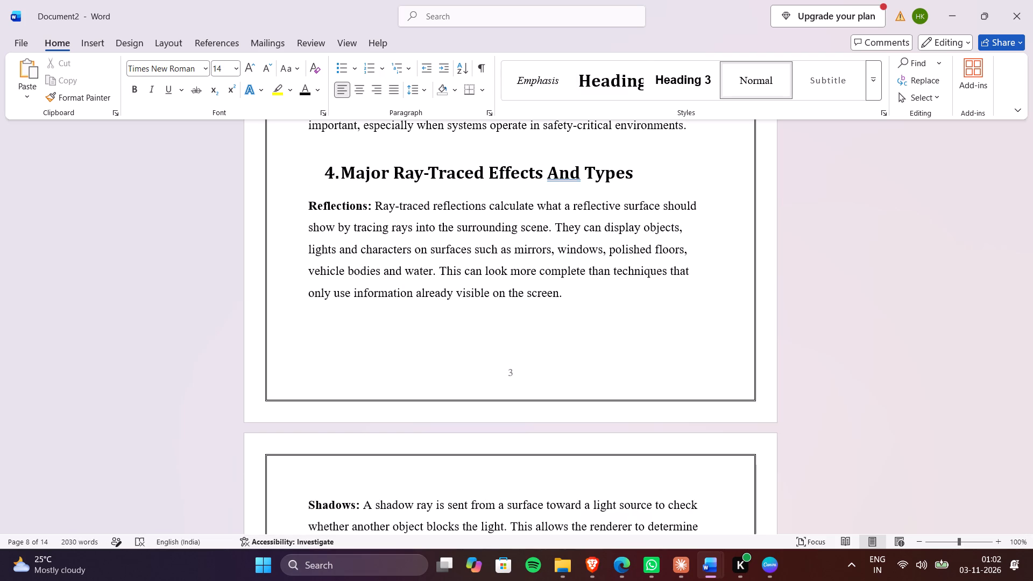
{"action": "key", "text": "ctrl+Return"}
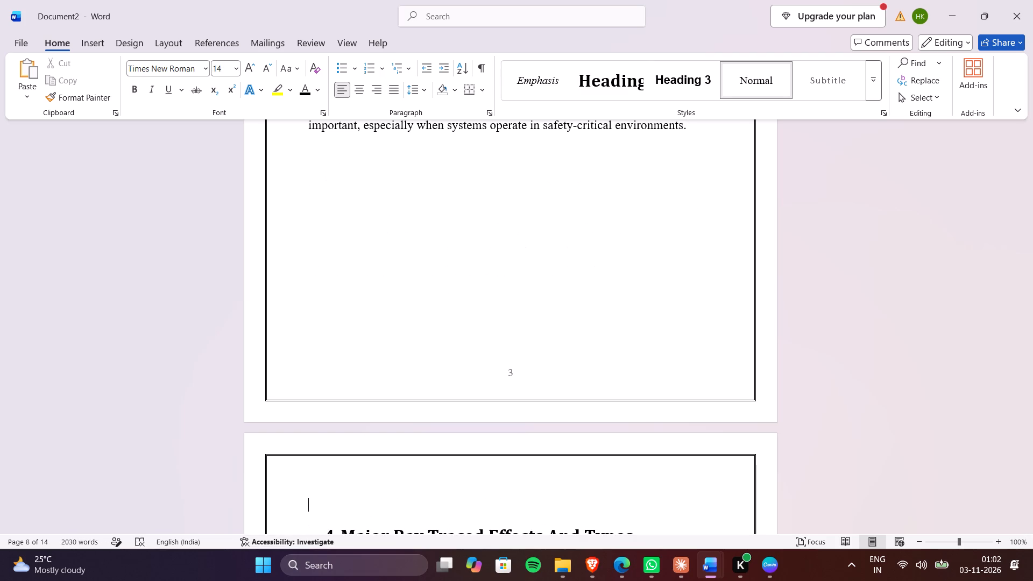
{"action": "key", "text": "BackSpace"}
Insert a blank line between each of the five paragraphs in section 3, "AI-Powered Drones And Robotics".
{"action": "scroll", "coordinate": [343, 335], "scroll_direction": "up", "scroll_amount": 1}
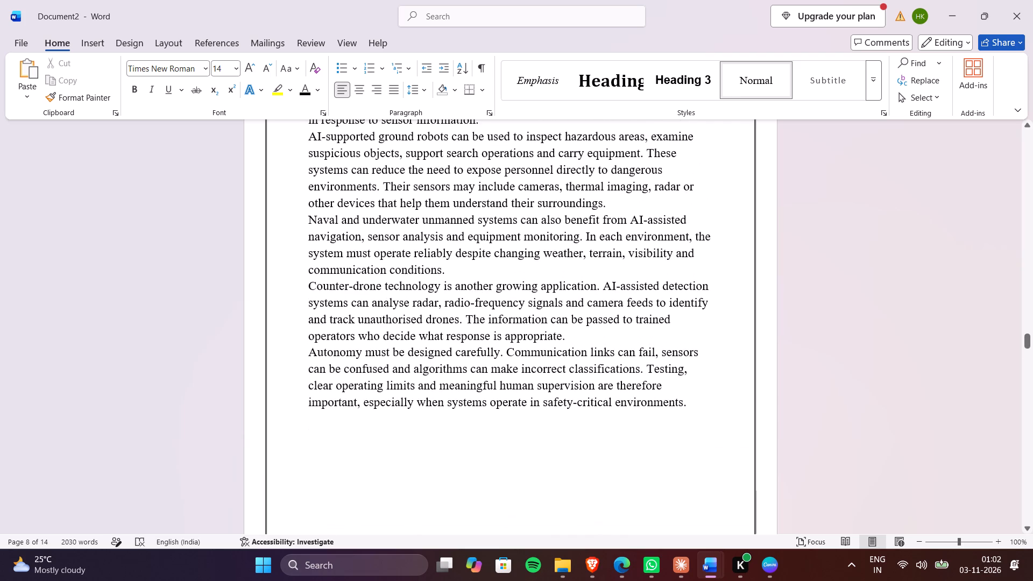
{"action": "scroll", "coordinate": [272, 303], "scroll_direction": "up", "scroll_amount": 1}
{"action": "left_click", "coordinate": [484, 268]}
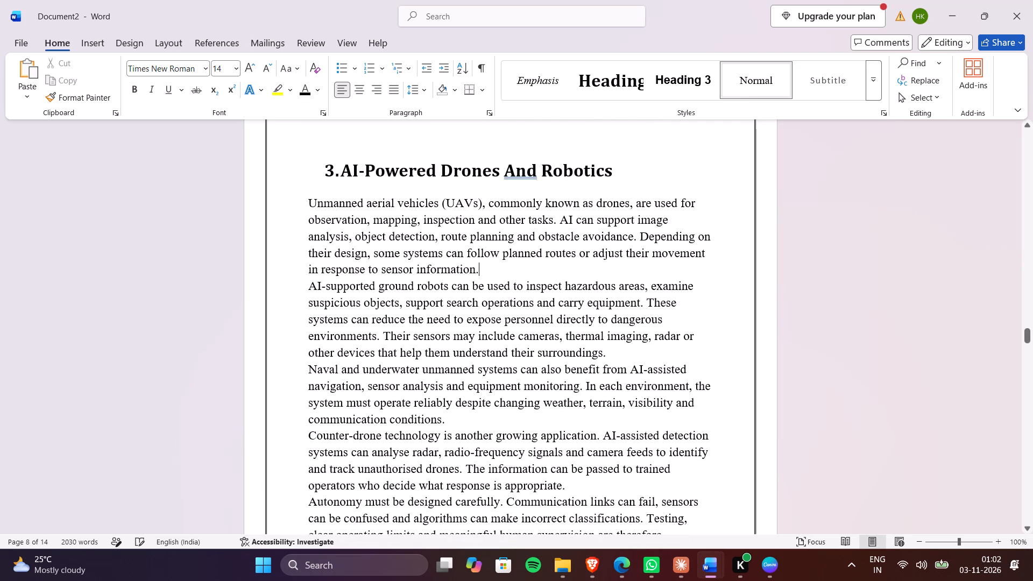
{"action": "key", "text": "Return"}
{"action": "left_click", "coordinate": [655, 367]}
{"action": "key", "text": "Return"}
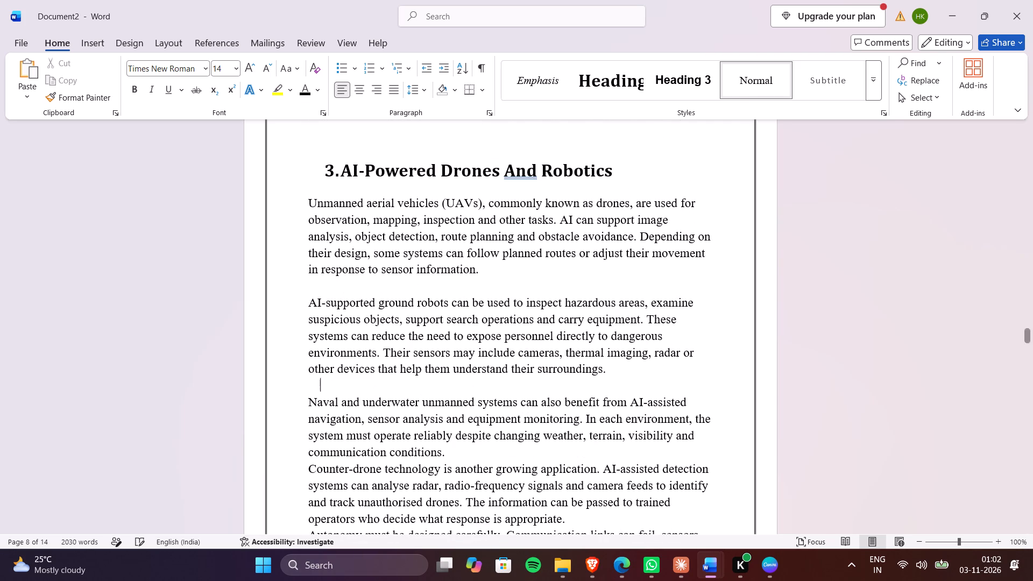
{"action": "left_click", "coordinate": [548, 455]}
{"action": "key", "text": "Return"}
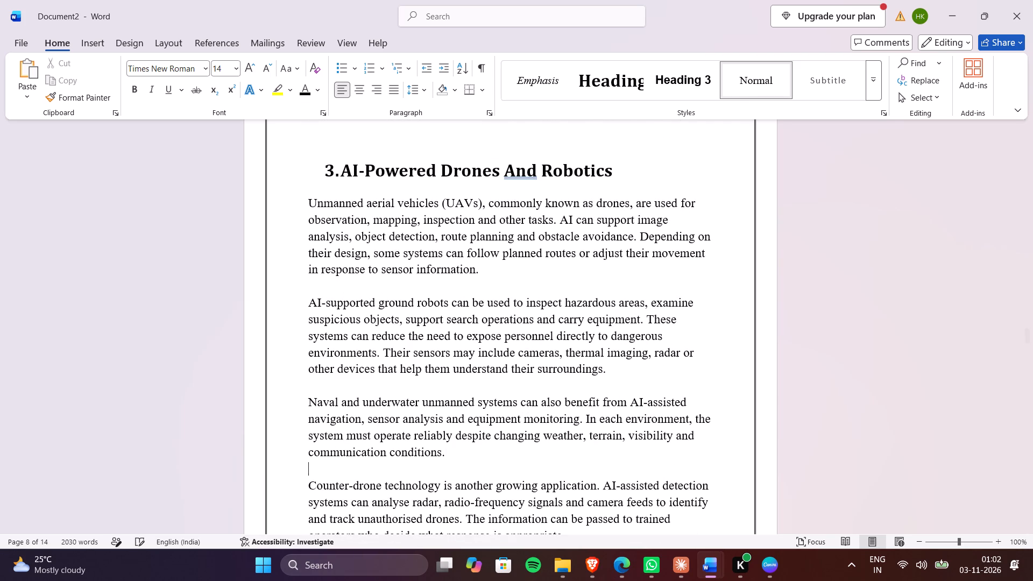
{"action": "scroll", "coordinate": [548, 455], "scroll_direction": "down", "scroll_amount": 1}
{"action": "left_click", "coordinate": [630, 332]}
{"action": "key", "text": "Return"}
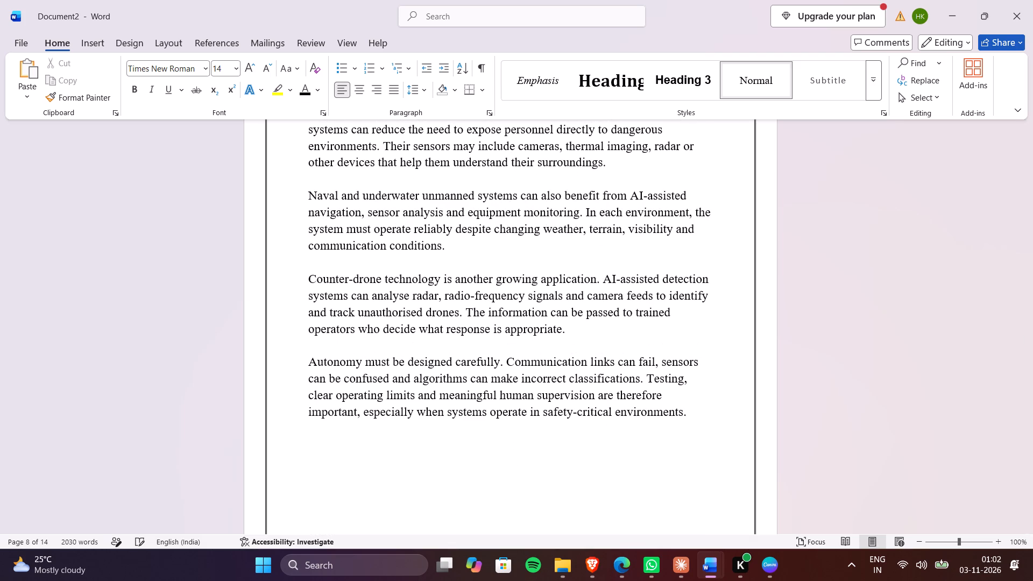
Adjust the line spacing of all five body paragraphs in section 3, "AI-Powered Drones And Robotics".
{"action": "key", "text": "Down"}
{"action": "key", "text": "Down"}
{"action": "key", "text": "Down"}
{"action": "key", "text": "Down"}
{"action": "key", "text": "Down"}
{"action": "key", "text": "Down"}
{"action": "key", "text": "shift+Up"}
{"action": "key", "text": "shift+Up"}
{"action": "key", "text": "ctrl+shift+Up"}
{"action": "key", "text": "ctrl+shift+Up"}
{"action": "key", "text": "ctrl+shift+Up"}
{"action": "key", "text": "ctrl+shift+Up"}
{"action": "key", "text": "ctrl+shift+Up"}
{"action": "key", "text": "ctrl+shift+Up"}
{"action": "key", "text": "ctrl+shift+Up"}
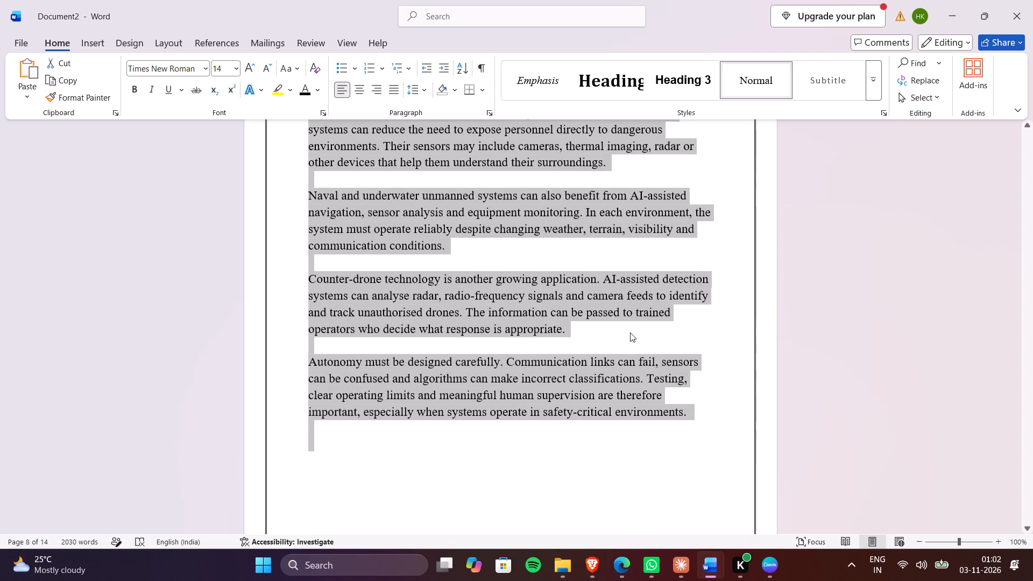
{"action": "scroll", "coordinate": [630, 332], "scroll_direction": "up", "scroll_amount": 1}
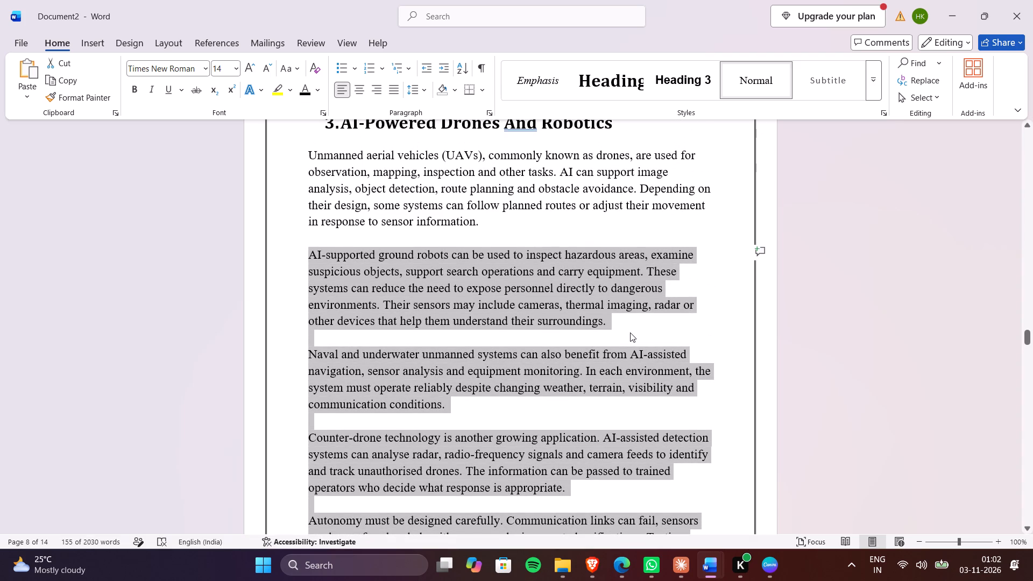
{"action": "key", "text": "ctrl+shift+Up"}
{"action": "key", "text": "ctrl+shift+Up"}
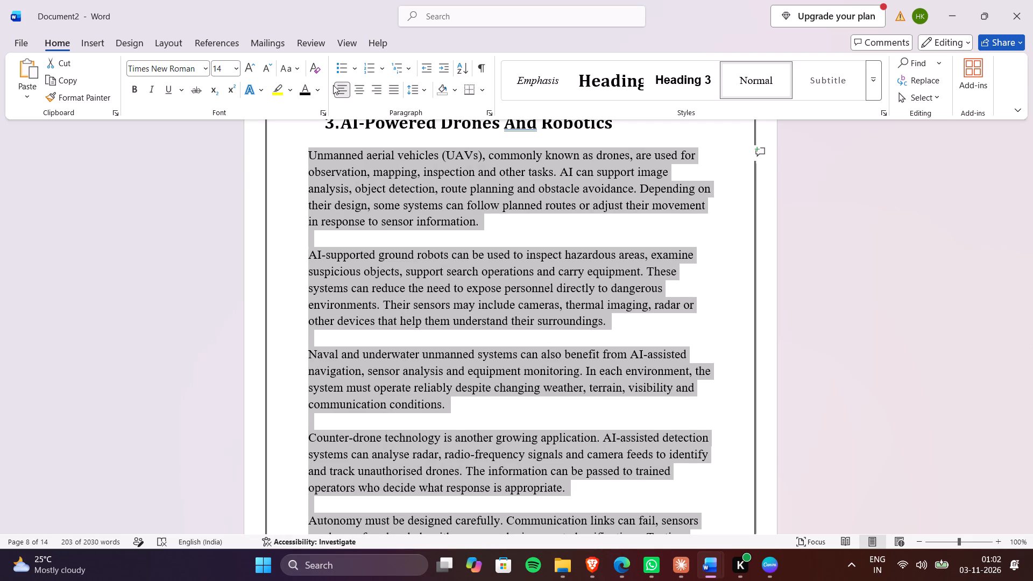
{"action": "left_click", "coordinate": [430, 92]}
{"action": "left_click", "coordinate": [430, 125]}
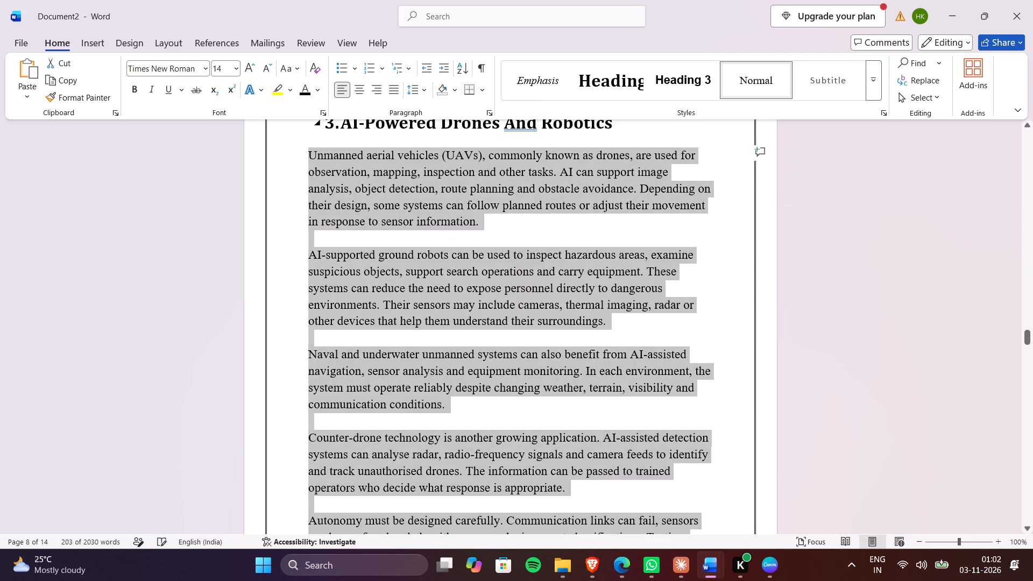
Switch to the ChatGPT report and copy the section 4 heading text "AI IN BORDER SURVEILLANCE AND CYBERSECURITY" without its number.
{"action": "scroll", "coordinate": [422, 272], "scroll_direction": "down", "scroll_amount": 5}
{"action": "key", "text": "alt+Tab"}
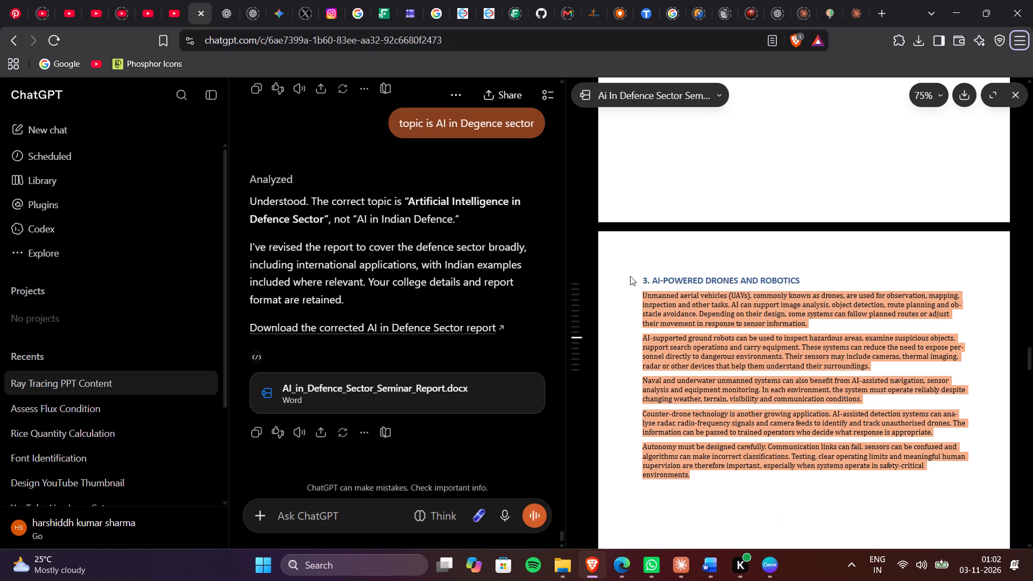
{"action": "scroll", "coordinate": [642, 275], "scroll_direction": "down", "scroll_amount": 5}
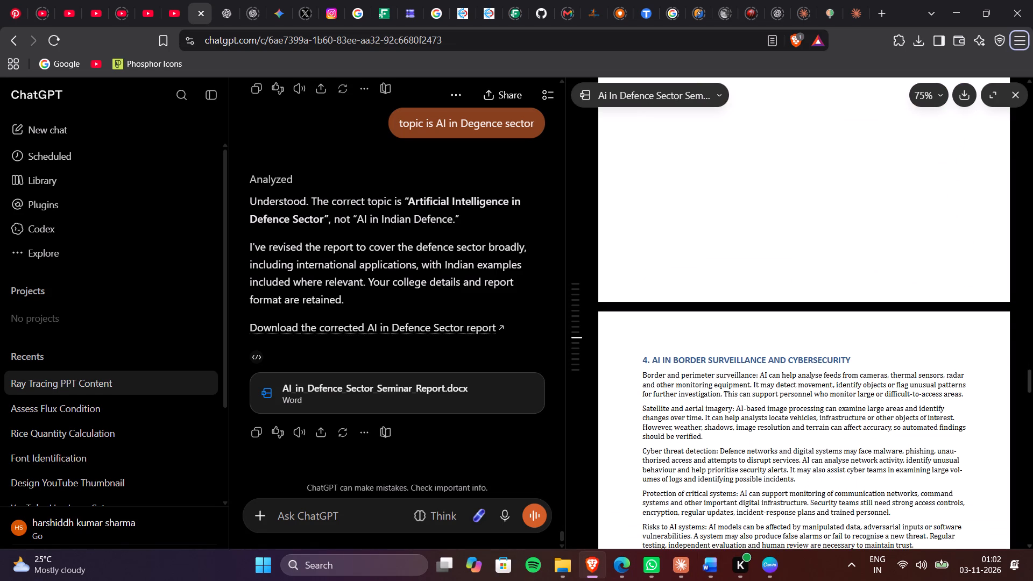
{"action": "scroll", "coordinate": [642, 275], "scroll_direction": "down", "scroll_amount": 1}
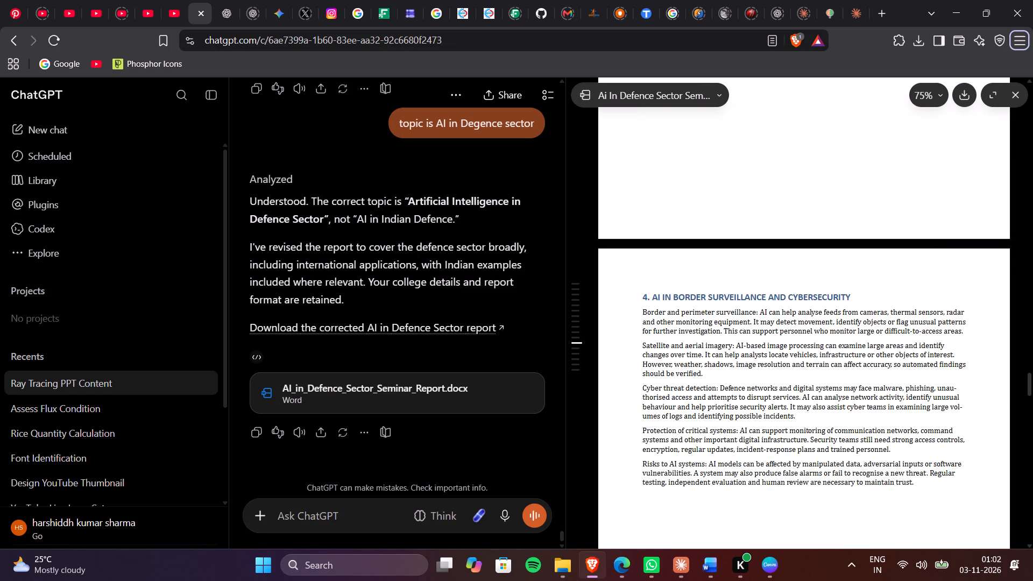
{"action": "left_click_drag", "start_coordinate": [654, 296], "coordinate": [850, 299]}
{"action": "key", "text": "ctrl+c"}
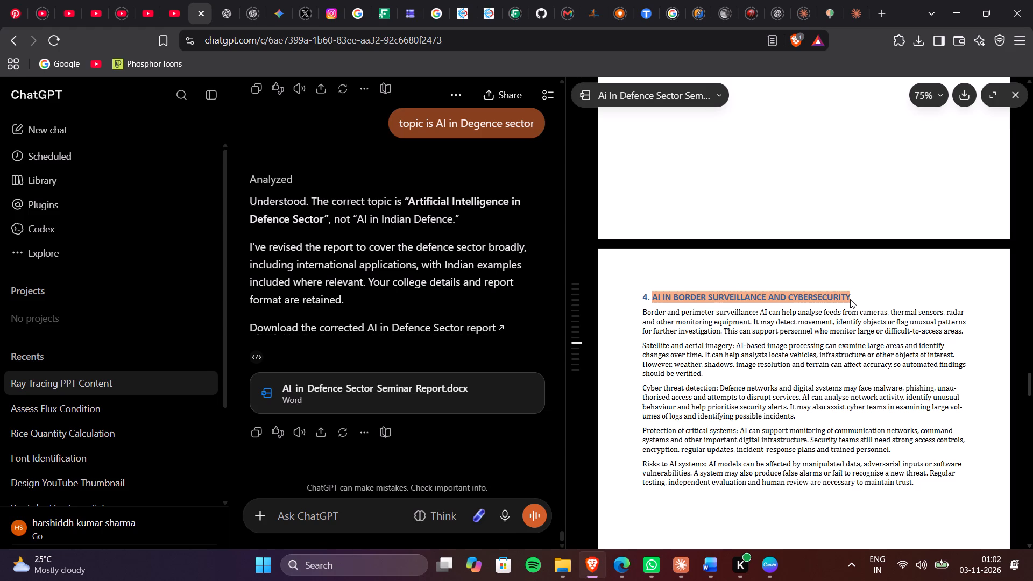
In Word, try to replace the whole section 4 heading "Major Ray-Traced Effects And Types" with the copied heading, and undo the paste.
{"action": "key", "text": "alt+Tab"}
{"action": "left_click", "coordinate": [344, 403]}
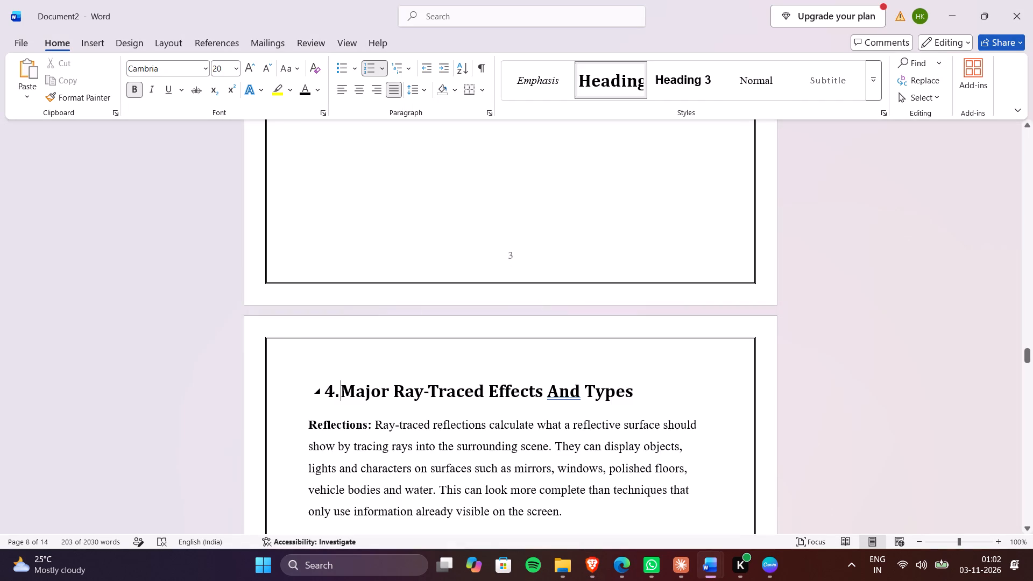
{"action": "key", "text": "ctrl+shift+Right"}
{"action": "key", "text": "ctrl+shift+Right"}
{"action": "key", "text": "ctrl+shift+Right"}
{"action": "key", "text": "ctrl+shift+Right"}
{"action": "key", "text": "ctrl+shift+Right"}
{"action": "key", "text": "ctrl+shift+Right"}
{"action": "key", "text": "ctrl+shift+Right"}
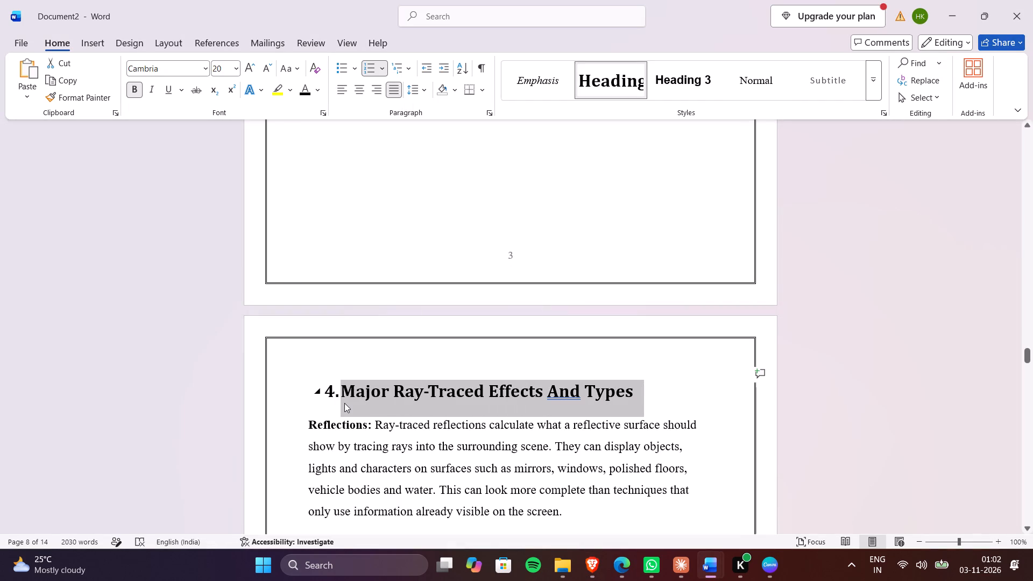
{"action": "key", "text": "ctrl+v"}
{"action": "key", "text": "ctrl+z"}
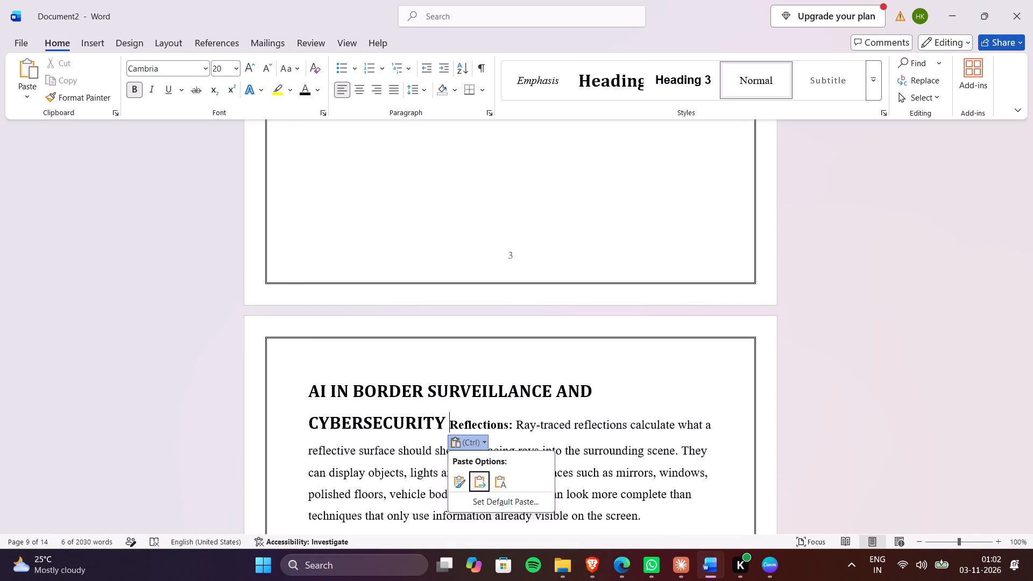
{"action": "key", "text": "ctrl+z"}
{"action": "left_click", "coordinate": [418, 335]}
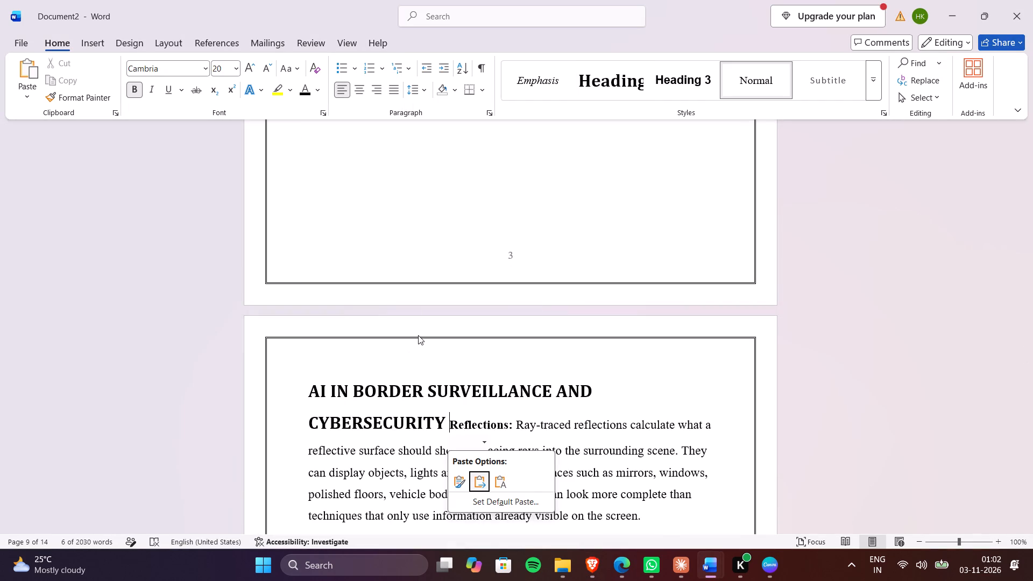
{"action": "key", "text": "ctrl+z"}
Replace the section 4 heading text with "AI IN BORDER SURVEILLANCE AND CYBERSECURITY", keeping the numbered heading format and removing the leftover M and space.
{"action": "left_click", "coordinate": [362, 385]}
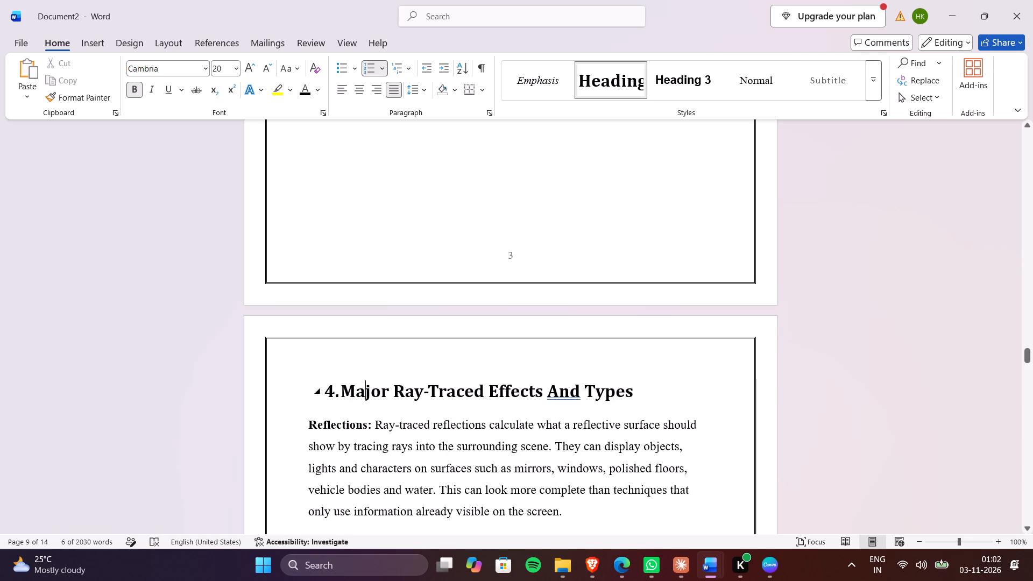
{"action": "left_click", "coordinate": [359, 389]}
{"action": "key", "text": "ctrl+shift+Right"}
{"action": "key", "text": "ctrl+shift+Right"}
{"action": "key", "text": "ctrl+shift+Right"}
{"action": "key", "text": "ctrl+shift+Right"}
{"action": "key", "text": "ctrl+shift+Right"}
{"action": "key", "text": "ctrl+shift+Right"}
{"action": "key", "text": "ctrl+shift+Right"}
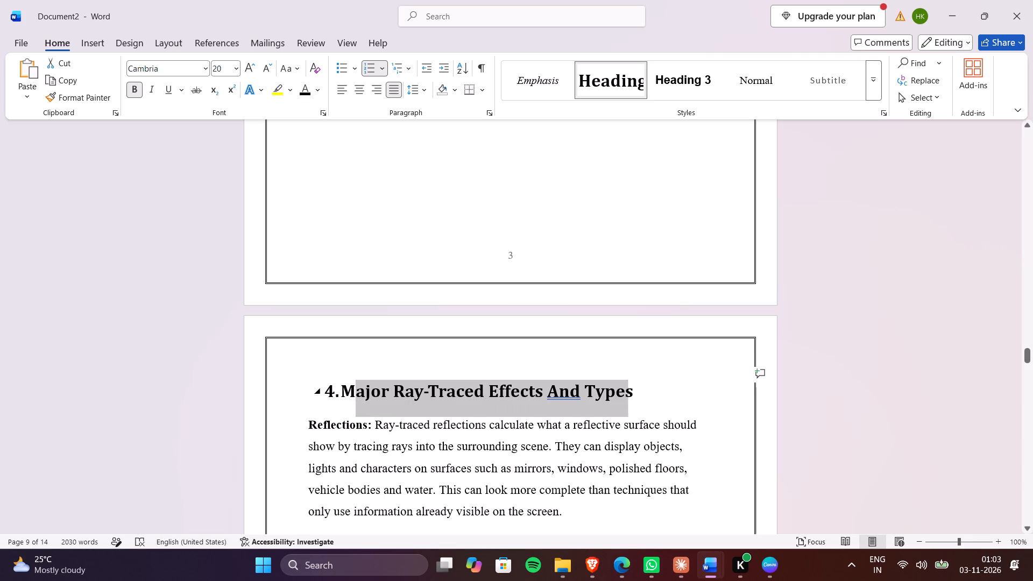
{"action": "key", "text": "ctrl+shift+Right"}
{"action": "key", "text": "ctrl+shift+Left"}
{"action": "key", "text": "ctrl+v"}
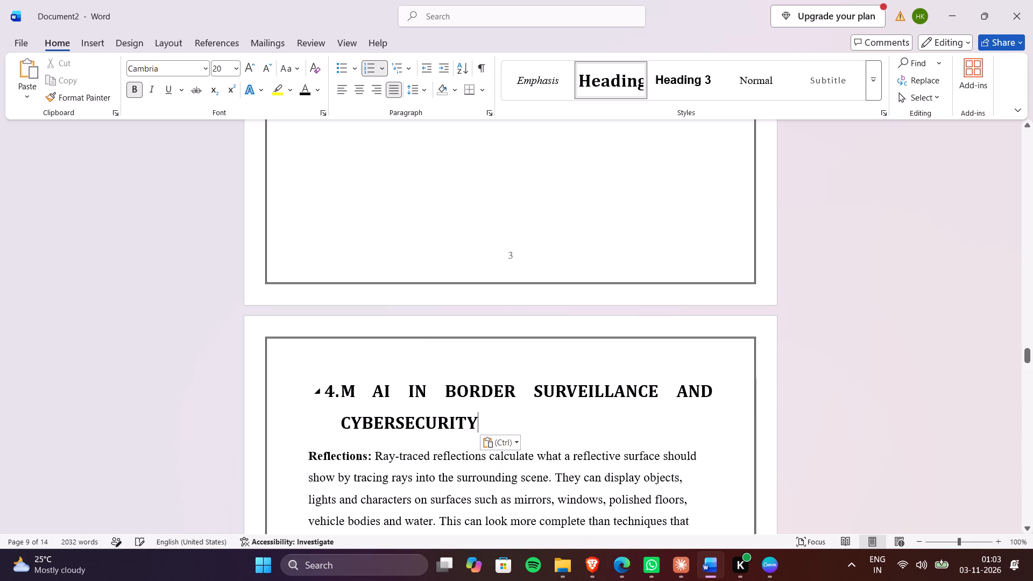
{"action": "left_click", "coordinate": [359, 389]}
{"action": "key", "text": "Right"}
{"action": "key", "text": "BackSpace"}
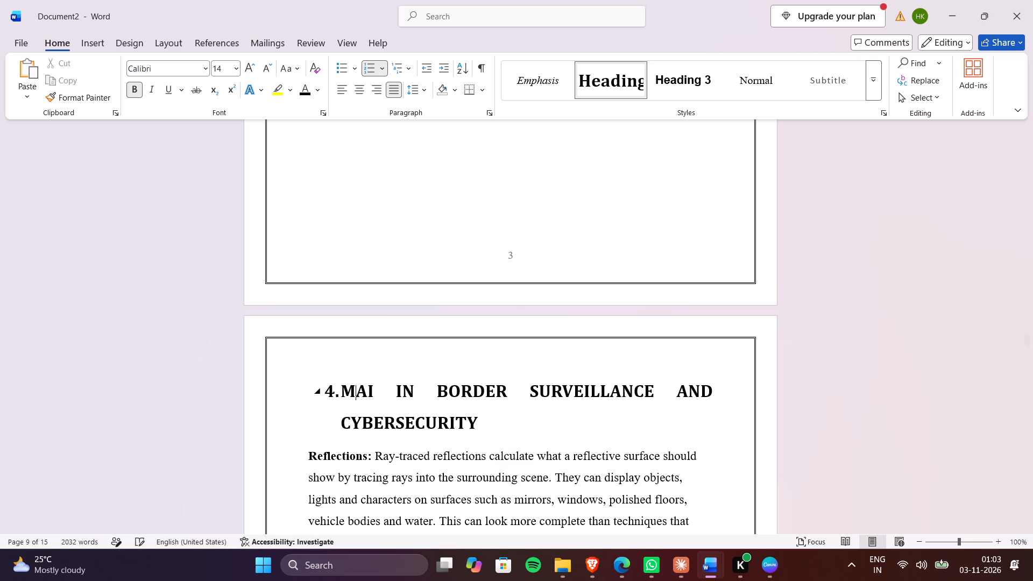
{"action": "key", "text": "BackSpace"}
Change the section 4 heading text to capitalize each word, leaving its paragraph mark out of the selection.
{"action": "key", "text": "shift+Down"}
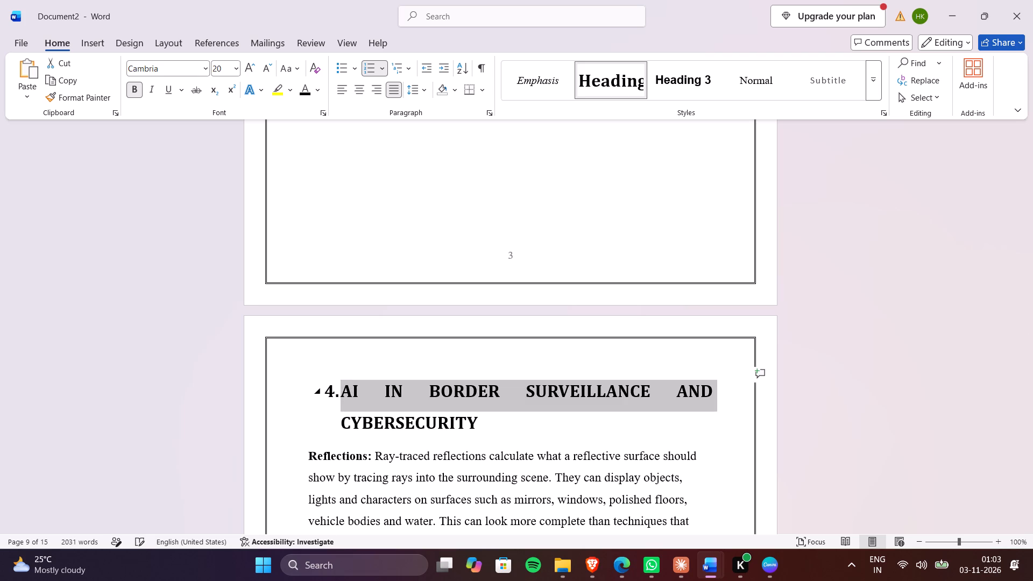
{"action": "key", "text": "shift+Down"}
{"action": "key", "text": "shift+Left"}
{"action": "key", "text": "shift+Left"}
{"action": "key", "text": "shift+Left"}
{"action": "key", "text": "shift+Left"}
{"action": "key", "text": "shift+Left"}
{"action": "key", "text": "shift+Left"}
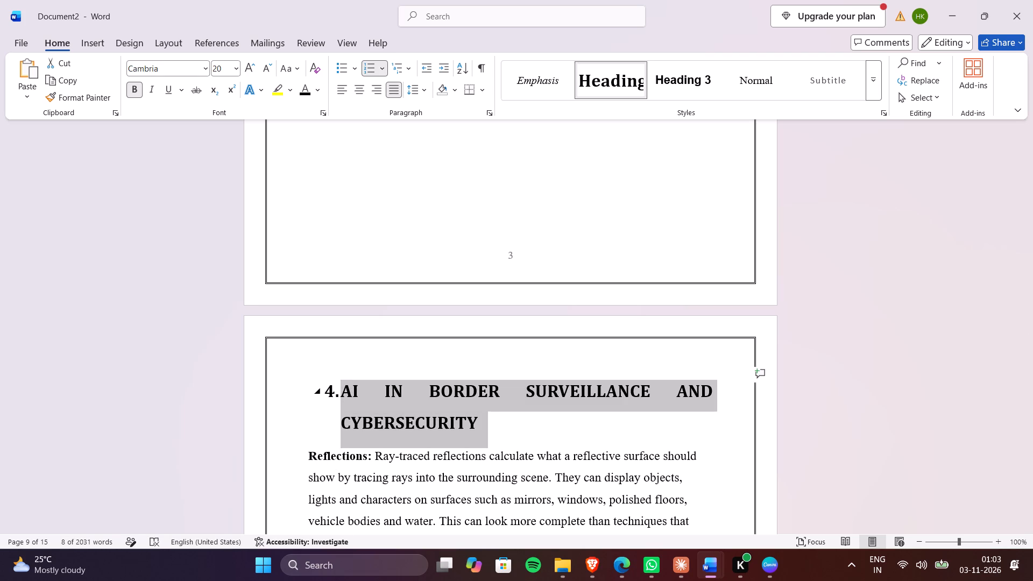
{"action": "key", "text": "shift+Left"}
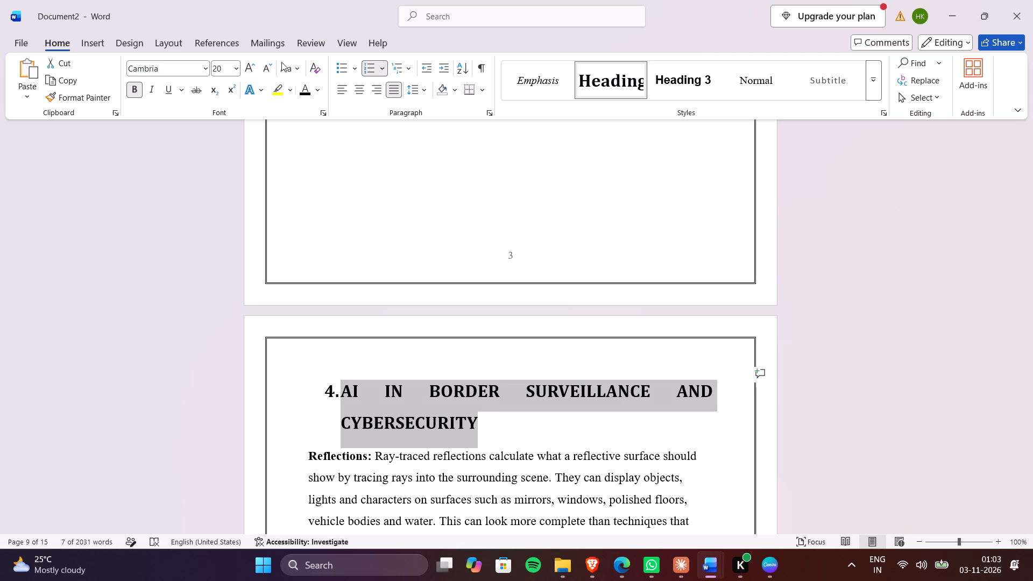
{"action": "left_click", "coordinate": [294, 66]}
{"action": "left_click", "coordinate": [324, 141]}
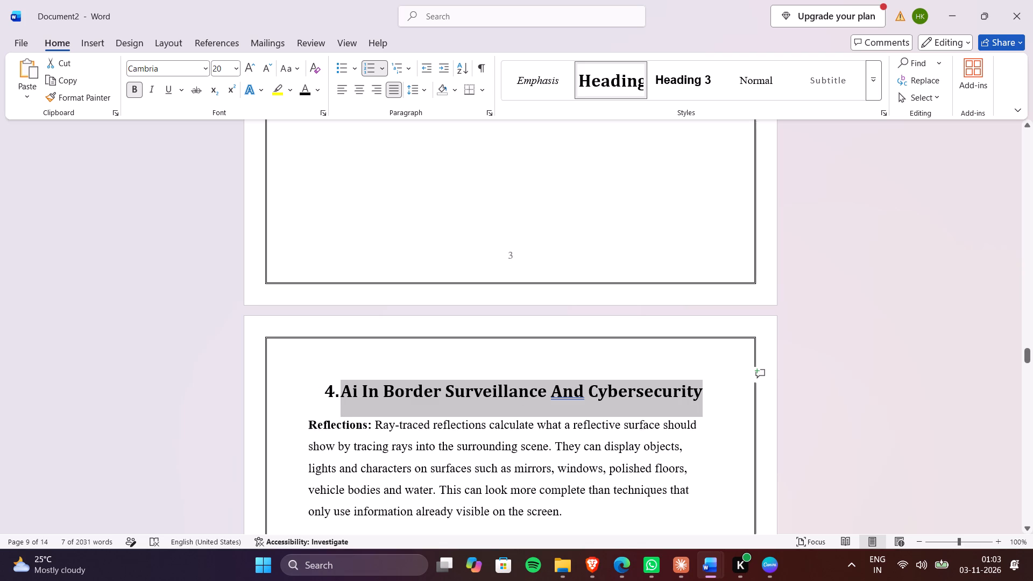
{"action": "left_click", "coordinate": [309, 424]}
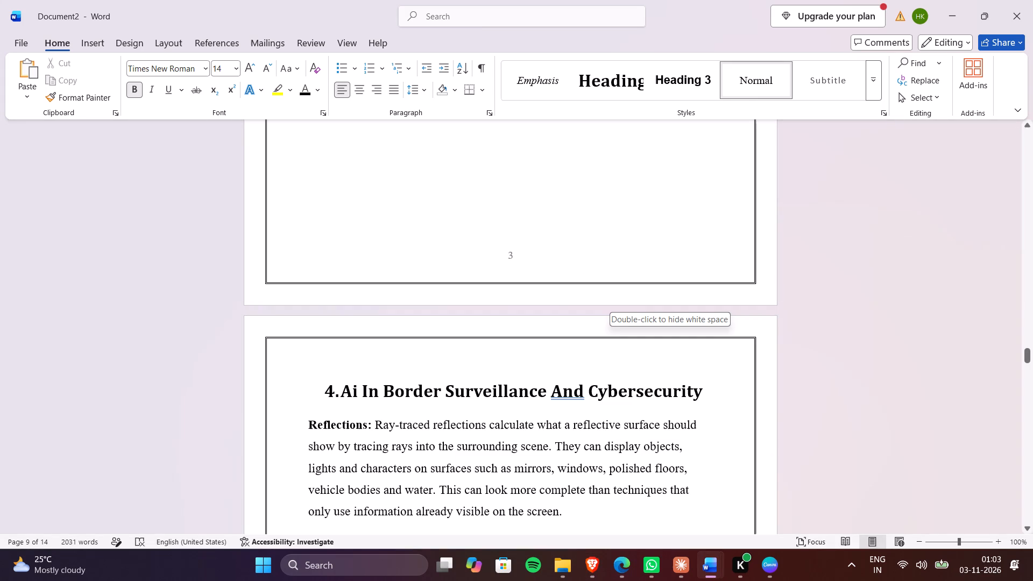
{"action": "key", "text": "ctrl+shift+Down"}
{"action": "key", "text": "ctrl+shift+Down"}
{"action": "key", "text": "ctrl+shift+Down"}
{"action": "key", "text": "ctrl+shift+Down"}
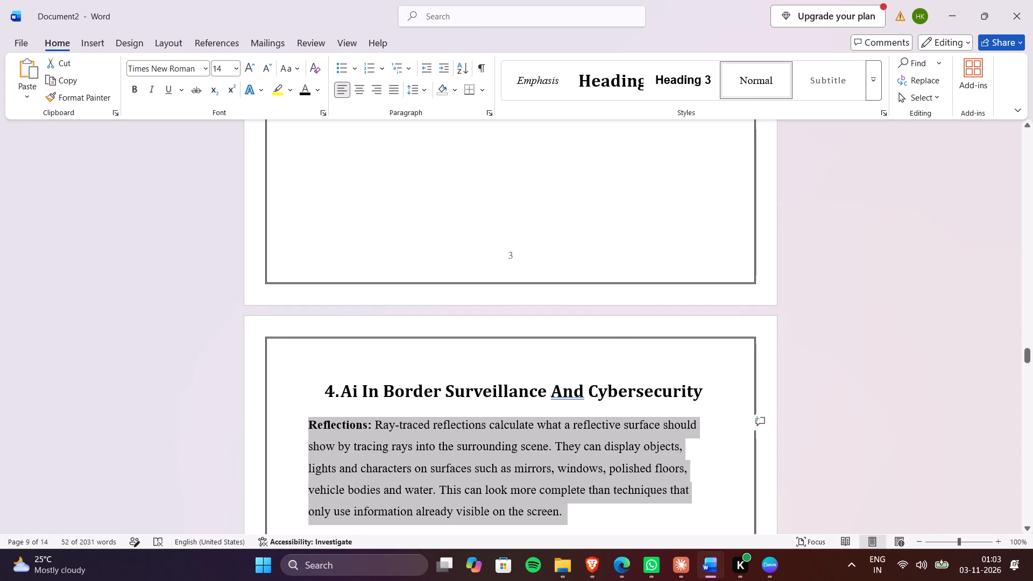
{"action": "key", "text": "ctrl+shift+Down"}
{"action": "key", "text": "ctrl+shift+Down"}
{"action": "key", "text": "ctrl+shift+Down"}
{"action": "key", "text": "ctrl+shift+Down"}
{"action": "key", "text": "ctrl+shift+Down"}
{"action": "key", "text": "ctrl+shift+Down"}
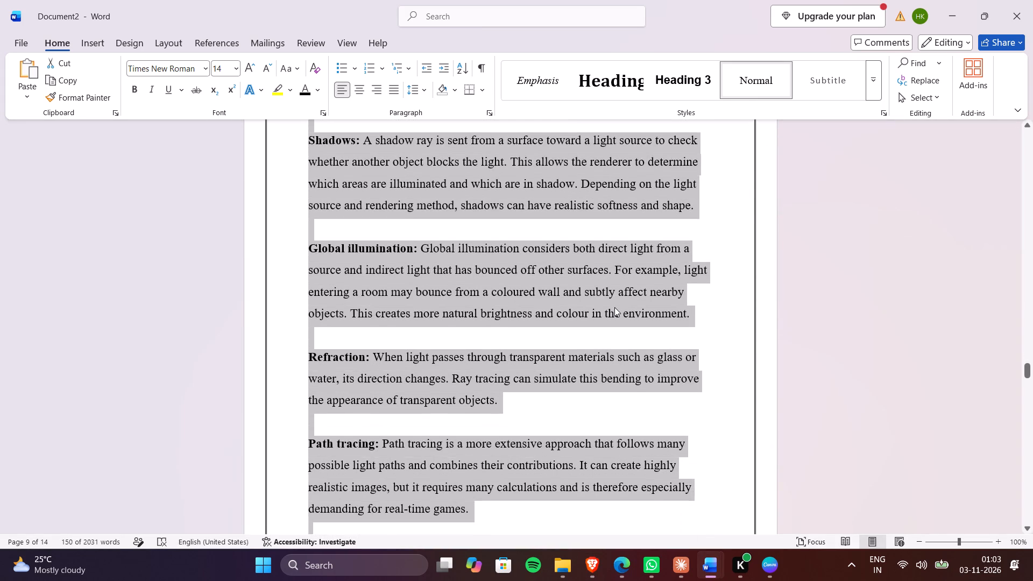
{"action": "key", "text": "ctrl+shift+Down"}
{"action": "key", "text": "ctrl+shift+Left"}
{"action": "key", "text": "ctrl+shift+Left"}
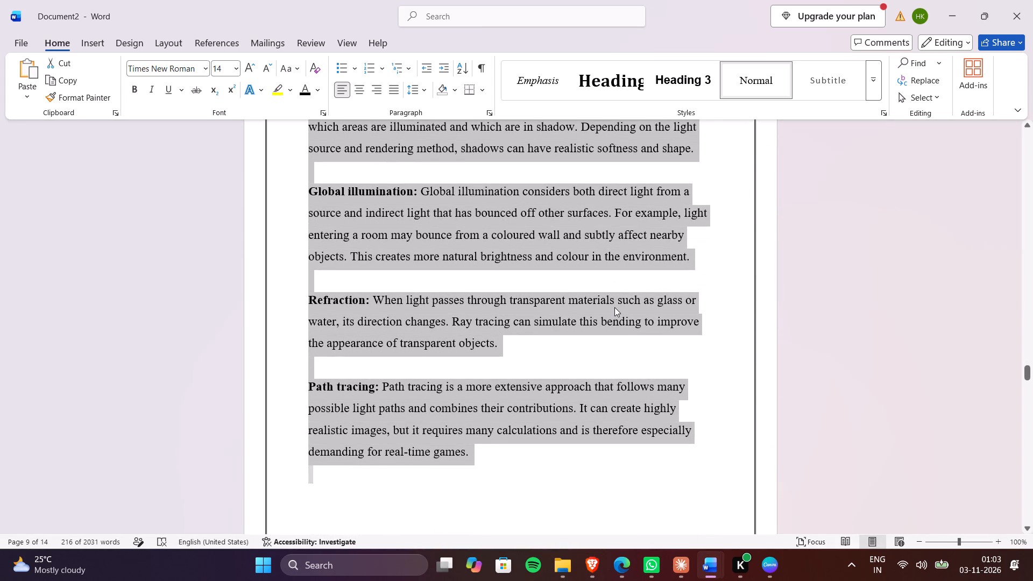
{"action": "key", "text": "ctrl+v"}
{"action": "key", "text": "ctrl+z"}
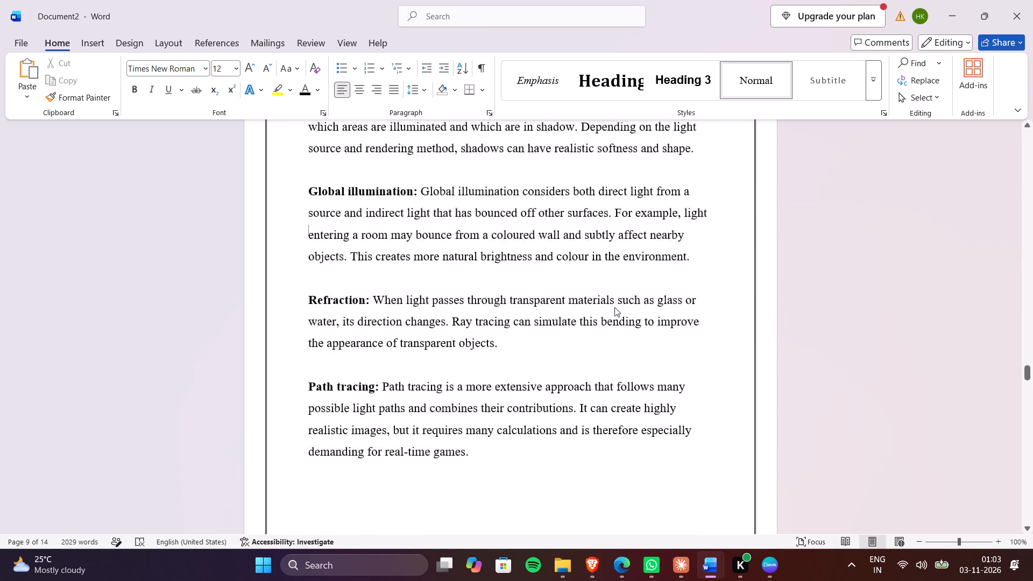
Replace the section 4 body text with the copied surveillance and cybersecurity paragraphs, starting inside "Ray-traced" after the bold "Reflections:" label.
{"action": "scroll", "coordinate": [614, 307], "scroll_direction": "up", "scroll_amount": 1}
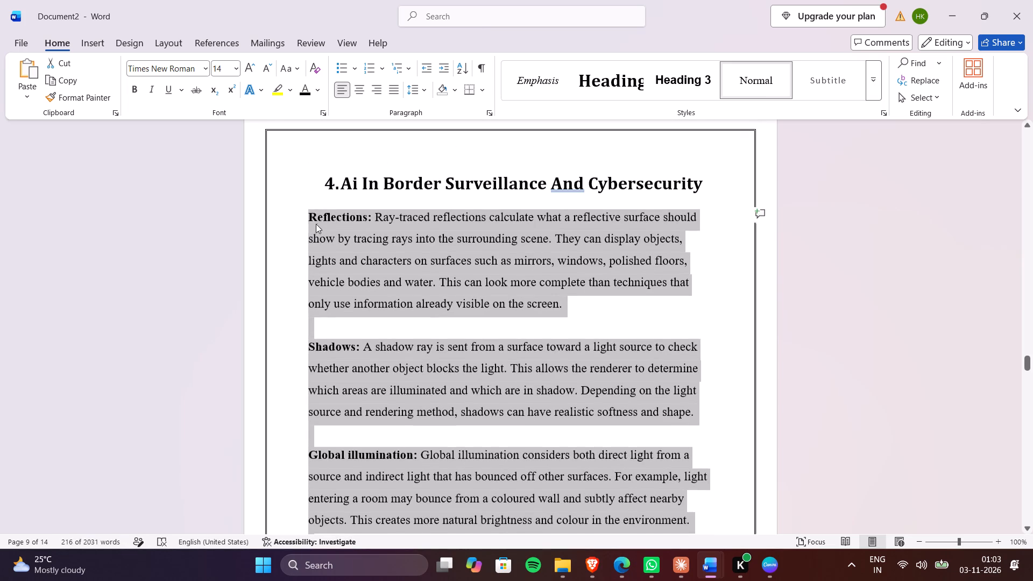
{"action": "left_click", "coordinate": [319, 219]}
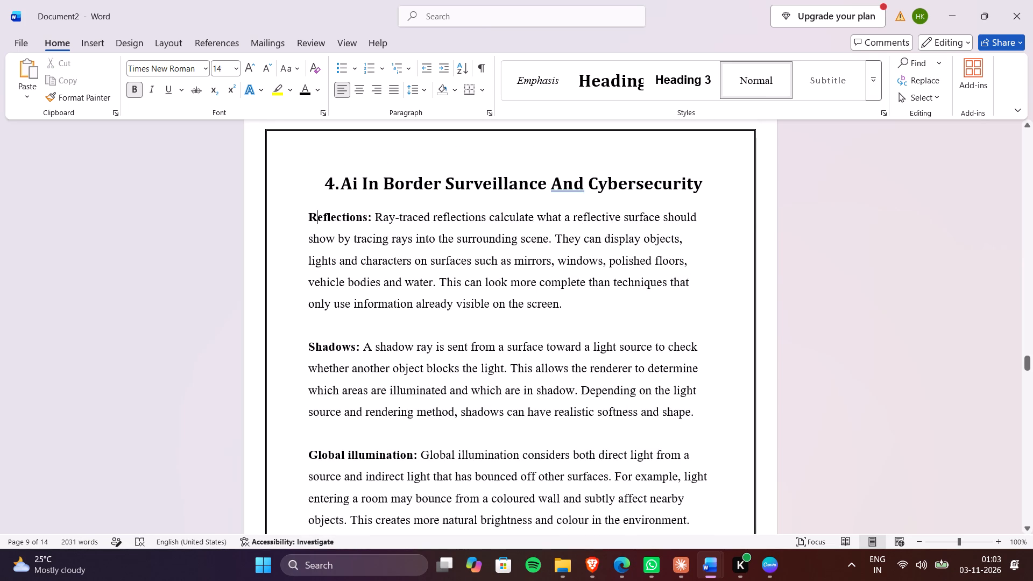
{"action": "left_click", "coordinate": [379, 223]}
{"action": "left_click", "coordinate": [381, 223]}
{"action": "key", "text": "ctrl+shift+Left"}
{"action": "key", "text": "ctrl+shift+Right"}
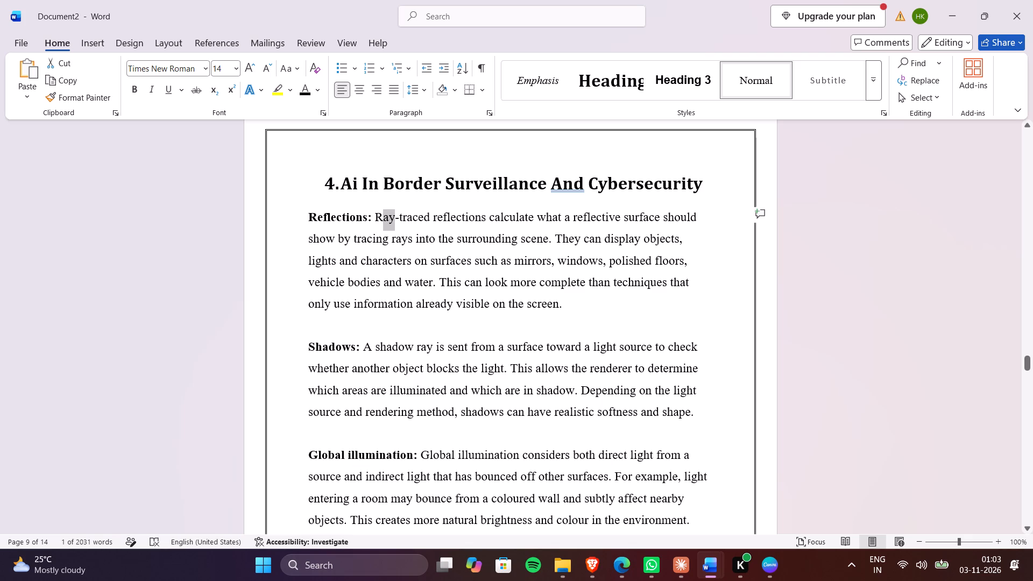
{"action": "key", "text": "ctrl+shift+Down"}
{"action": "key", "text": "ctrl+shift+Down"}
{"action": "key", "text": "ctrl+shift+Down"}
{"action": "key", "text": "ctrl+shift+Down"}
{"action": "key", "text": "ctrl+shift+Down"}
{"action": "key", "text": "ctrl+shift+Down"}
{"action": "key", "text": "ctrl+shift+Down"}
{"action": "key", "text": "ctrl+shift+Down"}
{"action": "key", "text": "ctrl+shift+Down"}
{"action": "key", "text": "ctrl+shift+Down"}
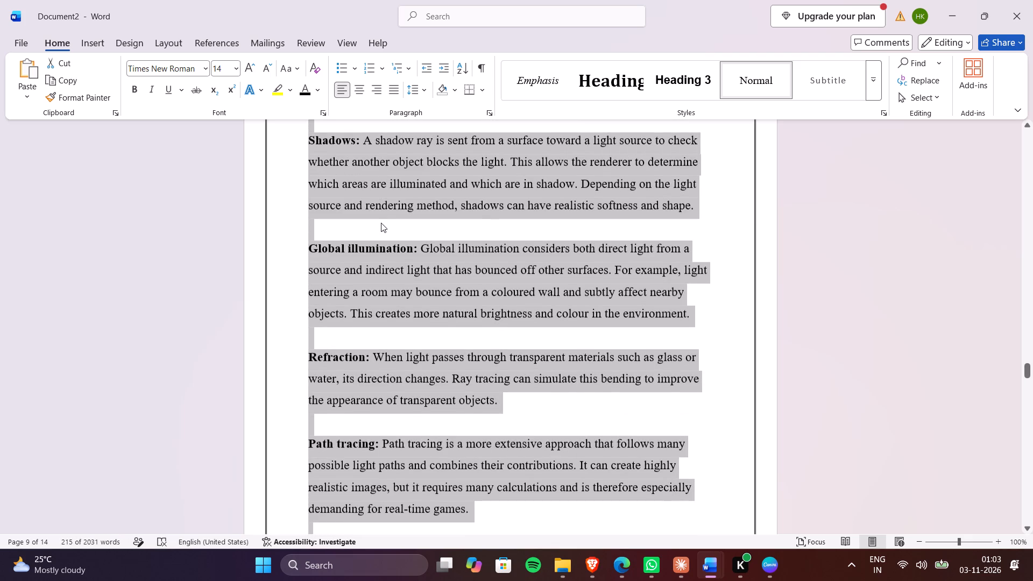
{"action": "key", "text": "ctrl+v"}
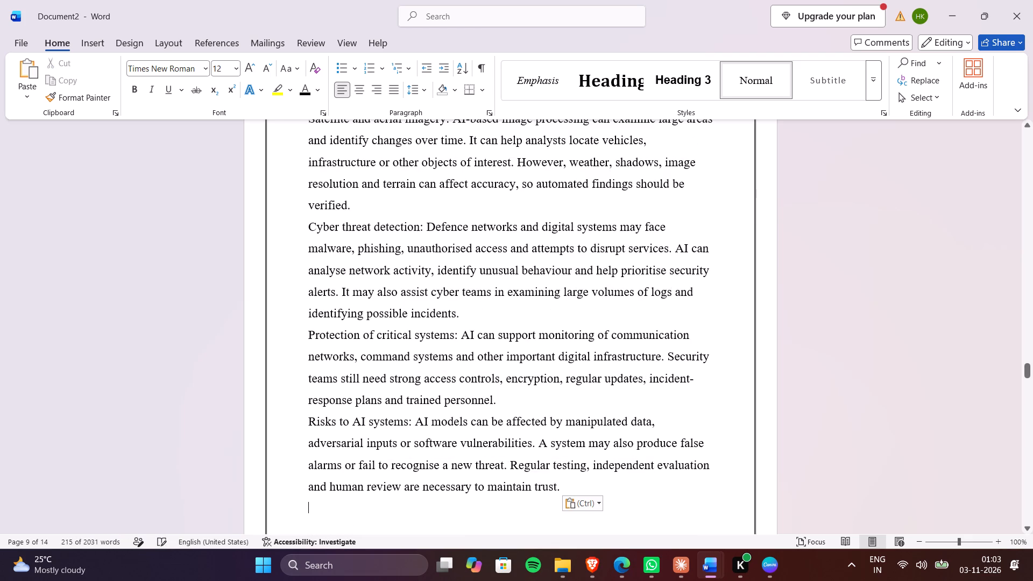
Delete the leftover "Reflections: R" before "Border and perimeter surveillance" at the start of the section 4 body.
{"action": "scroll", "coordinate": [381, 223], "scroll_direction": "up", "scroll_amount": 2}
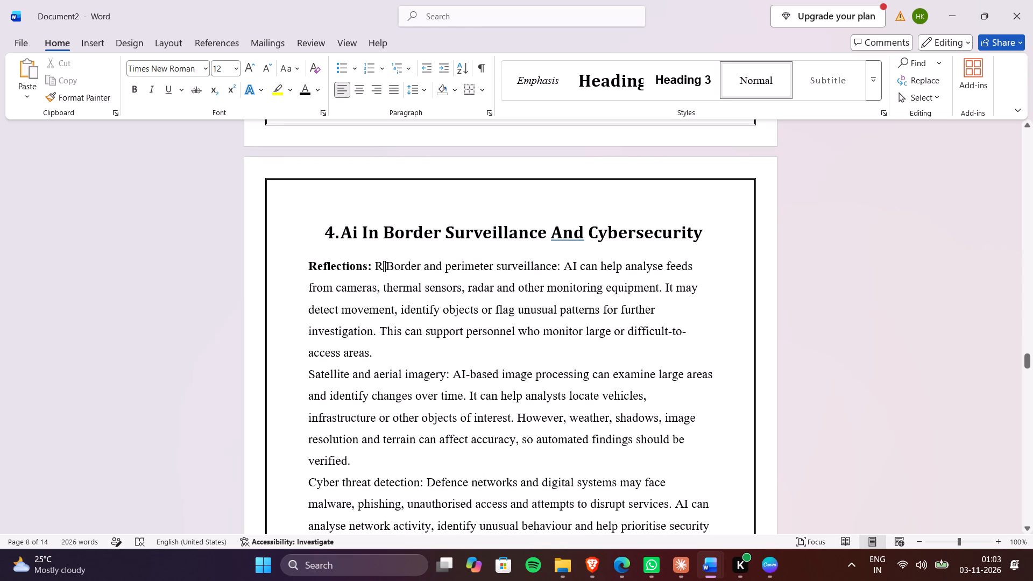
{"action": "left_click", "coordinate": [385, 268]}
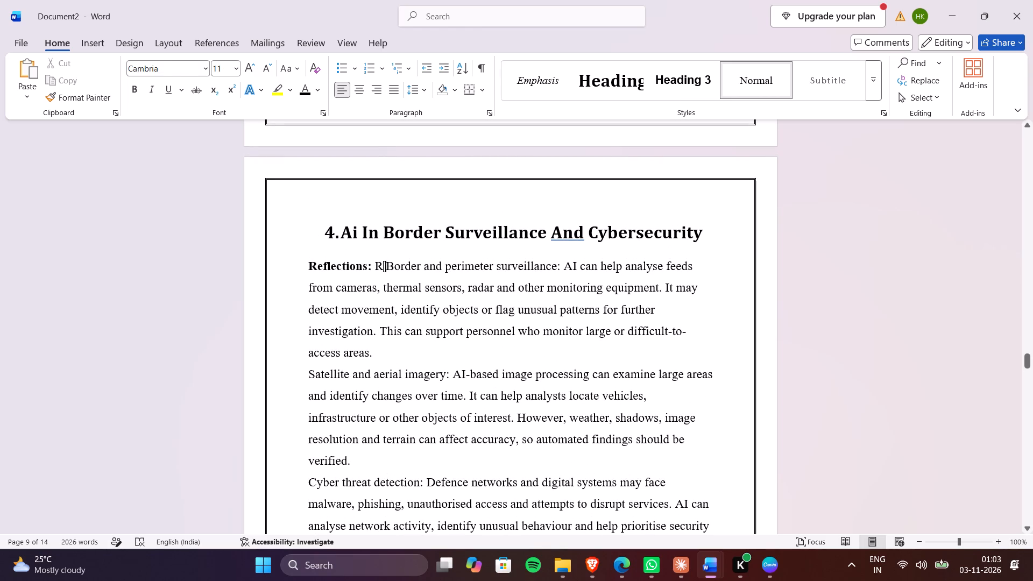
{"action": "key", "text": "ctrl+shift+Left"}
{"action": "key", "text": "ctrl+shift+Left"}
{"action": "key", "text": "ctrl+shift+Left"}
{"action": "key", "text": "BackSpace"}
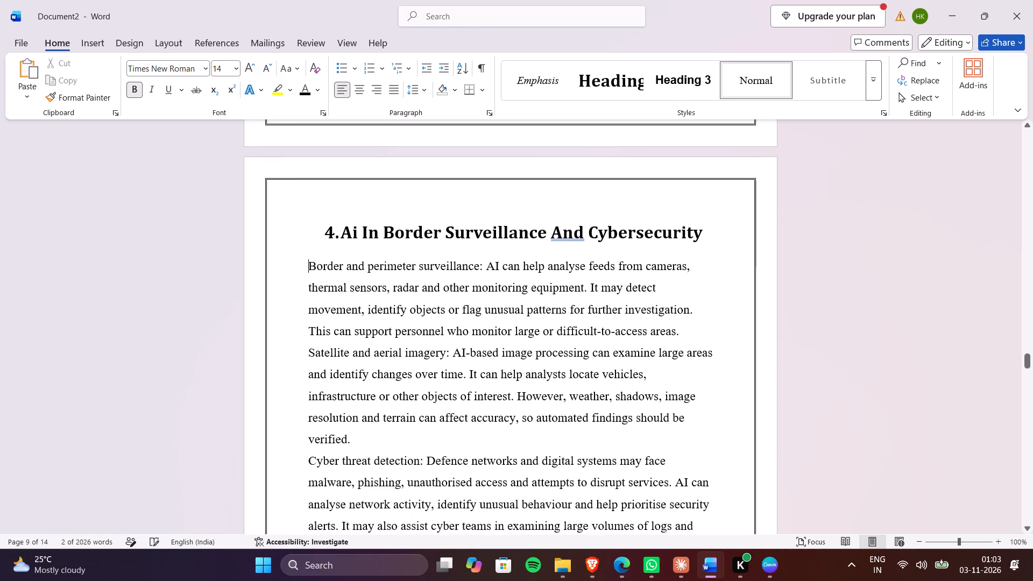
Insert a blank line between each of the five section 4 body paragraphs.
{"action": "left_click", "coordinate": [683, 333]}
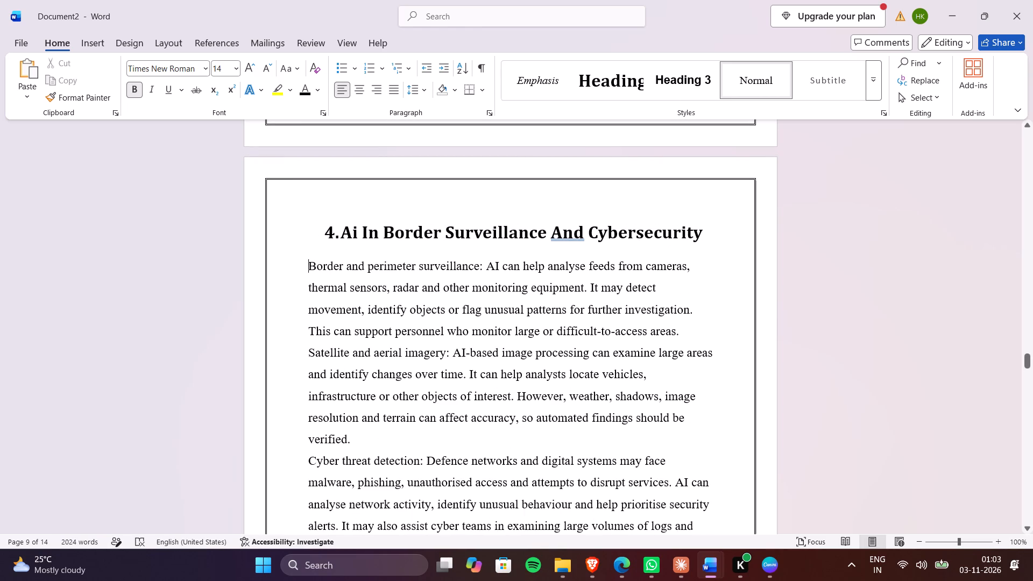
{"action": "key", "text": "Return"}
{"action": "left_click", "coordinate": [514, 469]}
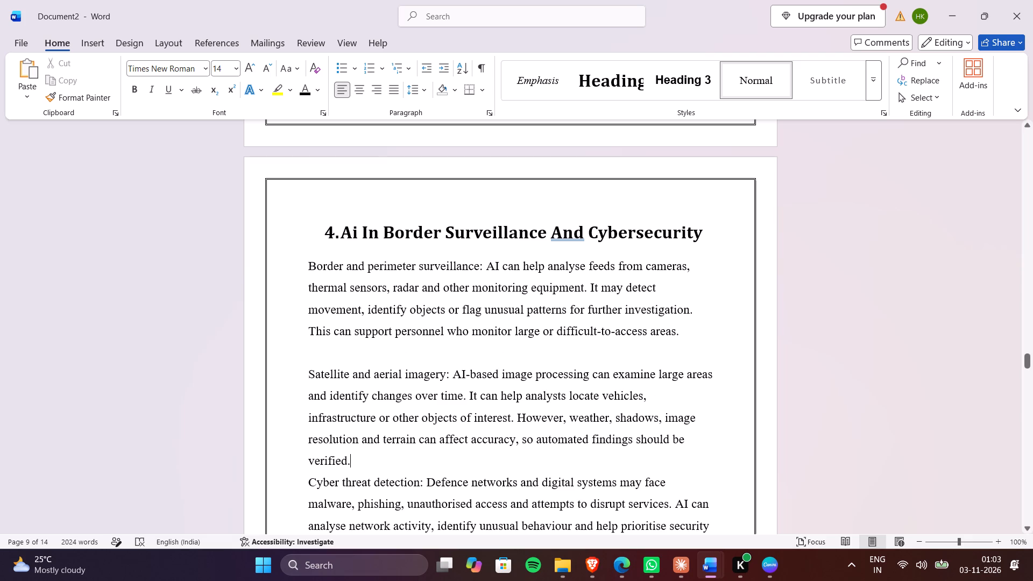
{"action": "key", "text": "Return"}
{"action": "scroll", "coordinate": [514, 469], "scroll_direction": "down", "scroll_amount": 2}
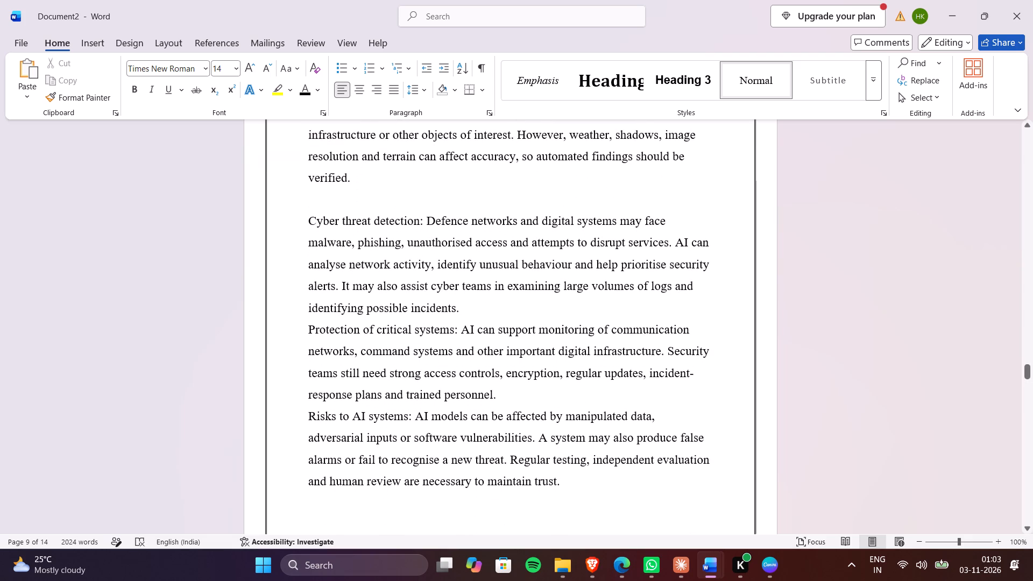
{"action": "left_click", "coordinate": [494, 311]}
{"action": "key", "text": "Return"}
{"action": "left_click", "coordinate": [503, 420]}
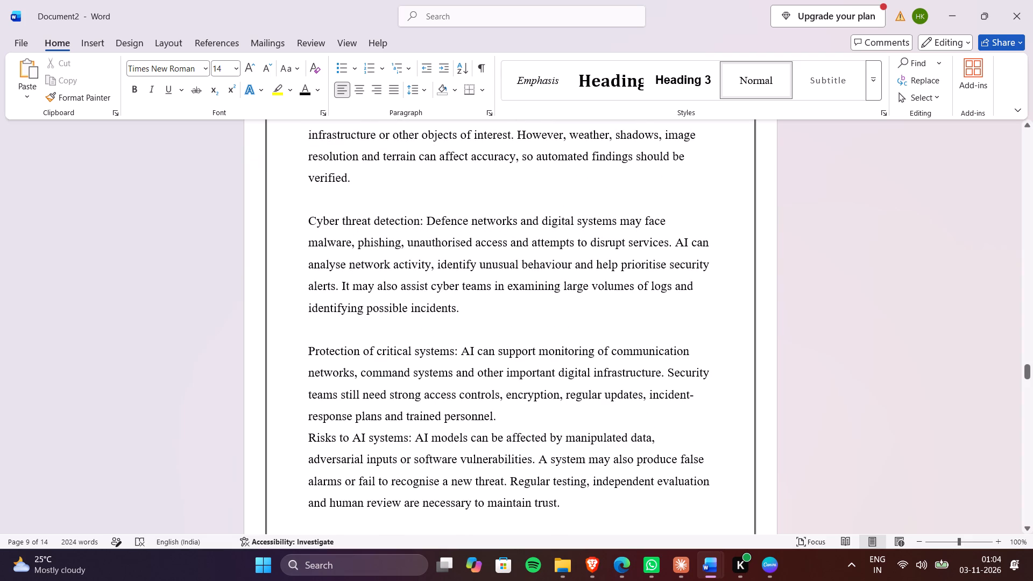
{"action": "key", "text": "Return"}
Set the line spacing of the section 4 body text to 1.15, leaving the heading out of the selection.
{"action": "scroll", "coordinate": [500, 464], "scroll_direction": "down", "scroll_amount": 1}
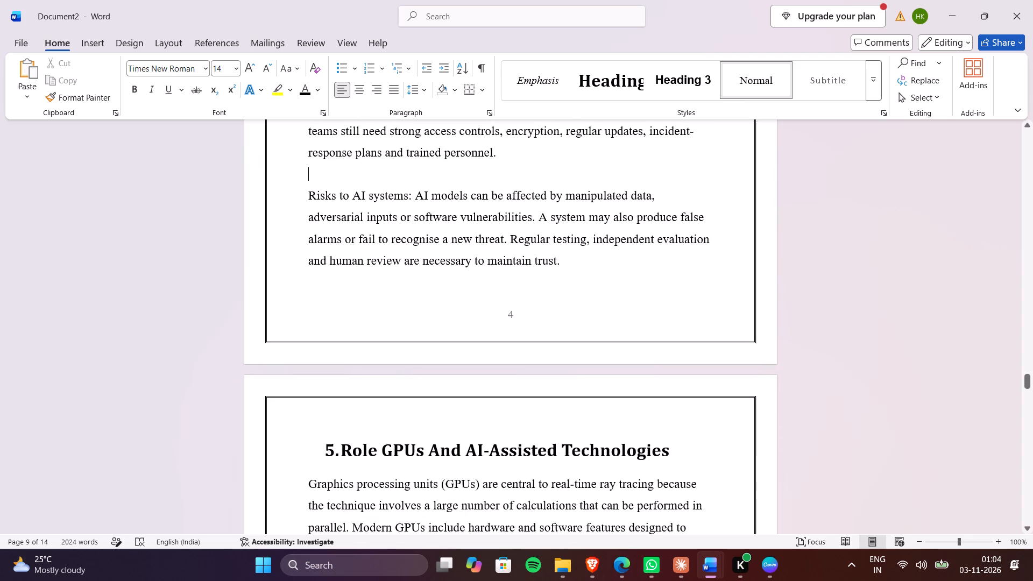
{"action": "left_click", "coordinate": [569, 268]}
{"action": "key", "text": "shift+Up"}
{"action": "key", "text": "shift+Up"}
{"action": "key", "text": "shift+Up"}
{"action": "key", "text": "shift+Up"}
{"action": "key", "text": "shift+Up"}
{"action": "key", "text": "shift+Up"}
{"action": "key", "text": "shift+Up"}
{"action": "key", "text": "shift+Up"}
{"action": "key", "text": "shift+Up"}
{"action": "key", "text": "shift+Up"}
{"action": "key", "text": "shift+Up"}
{"action": "key", "text": "shift+Up"}
{"action": "key", "text": "shift+Up"}
{"action": "key", "text": "shift+Up"}
{"action": "key", "text": "shift+Up"}
{"action": "key", "text": "shift+Up"}
{"action": "key", "text": "shift+Up"}
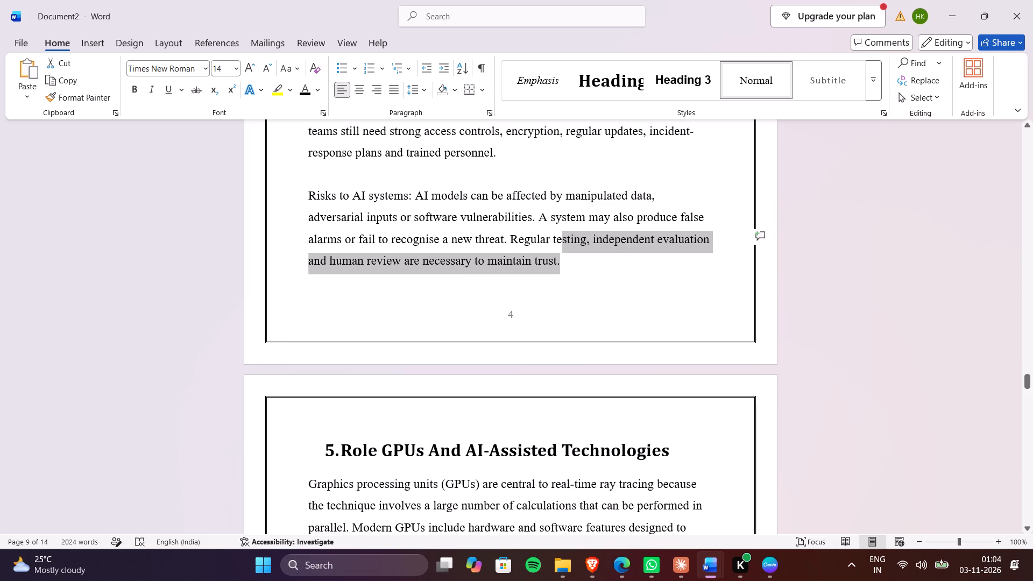
{"action": "key", "text": "shift+Up"}
{"action": "key", "text": "shift+Up"}
{"action": "key", "text": "shift+Up"}
{"action": "key", "text": "shift+Up"}
{"action": "key", "text": "shift+Up"}
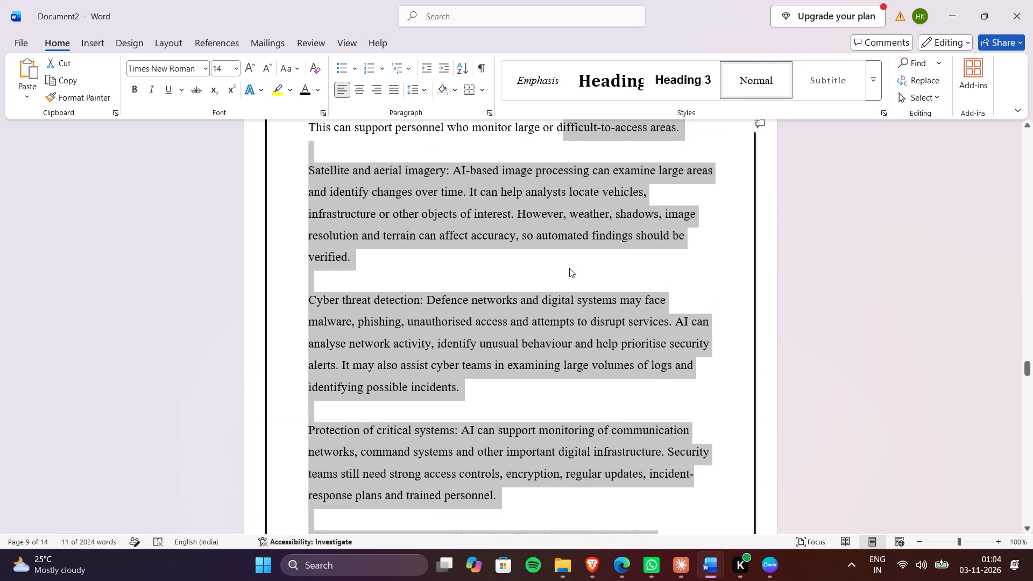
{"action": "key", "text": "shift+Up"}
{"action": "key", "text": "shift+Up"}
{"action": "key", "text": "shift+Up"}
{"action": "key", "text": "shift+Up"}
{"action": "key", "text": "shift+Up"}
{"action": "key", "text": "shift+Right"}
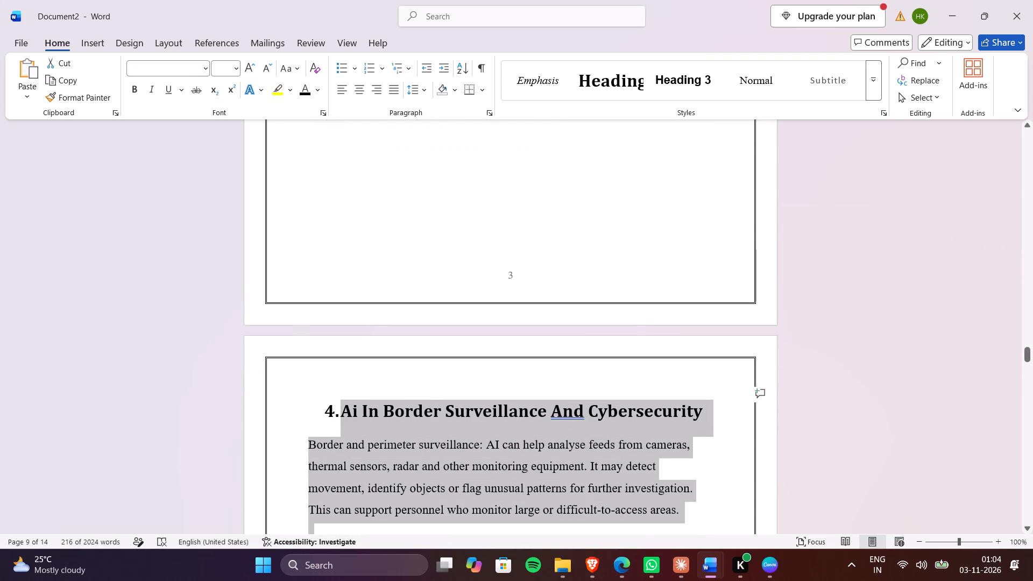
{"action": "key", "text": "shift+Down"}
{"action": "key", "text": "shift+Left"}
{"action": "key", "text": "shift+Left"}
{"action": "key", "text": "shift+Left"}
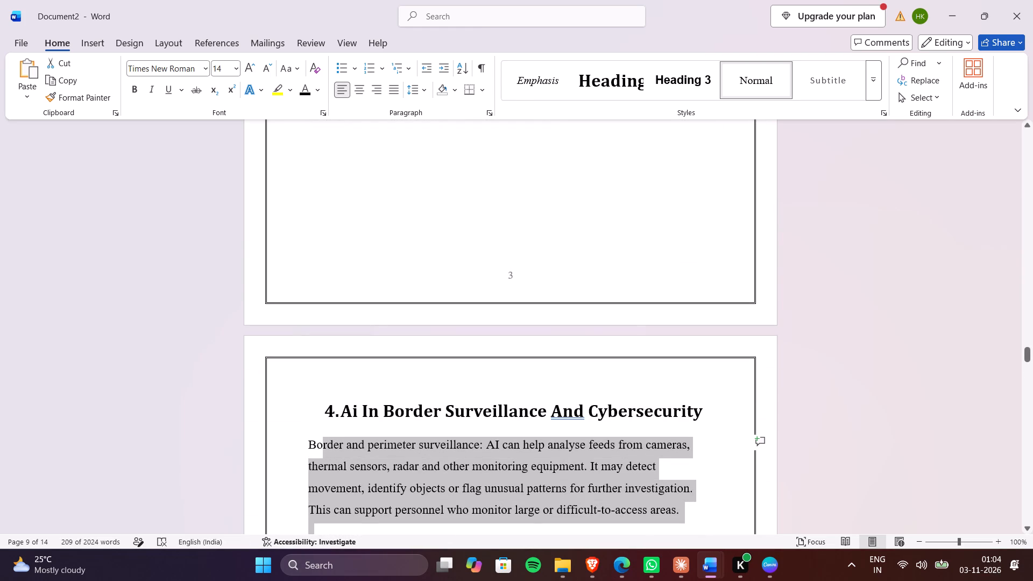
{"action": "left_click", "coordinate": [428, 88]}
{"action": "left_click", "coordinate": [436, 125]}
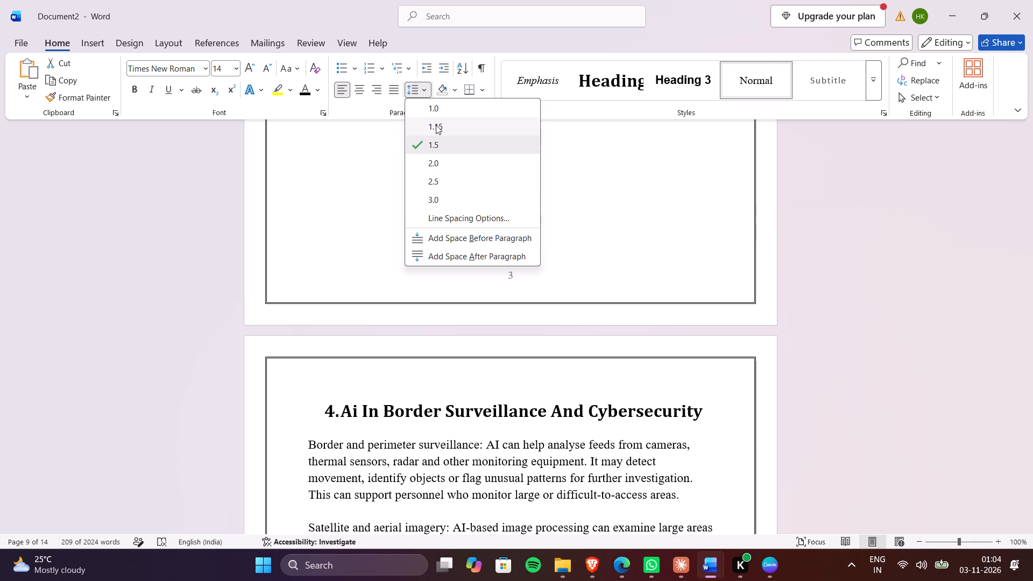
{"action": "scroll", "coordinate": [436, 125], "scroll_direction": "up", "scroll_amount": 1}
{"action": "scroll", "coordinate": [436, 125], "scroll_direction": "down", "scroll_amount": 2}
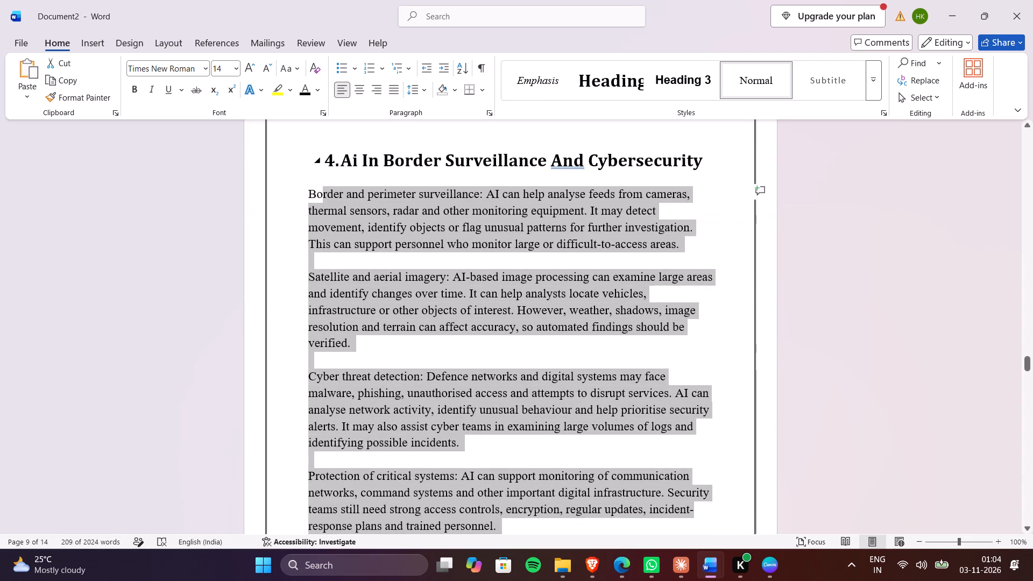
Bold the "Border and perimeter surveillance:" label opening the first section 4 paragraph.
{"action": "left_click_drag", "start_coordinate": [484, 193], "coordinate": [324, 192]}
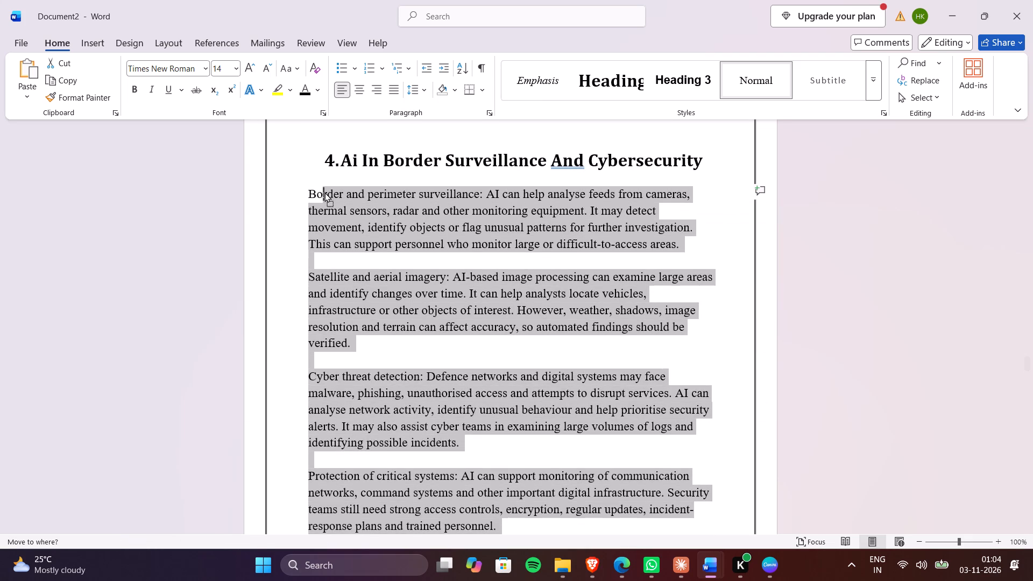
{"action": "left_click_drag", "start_coordinate": [324, 192], "coordinate": [323, 192]}
{"action": "left_click_drag", "start_coordinate": [307, 196], "coordinate": [479, 195]}
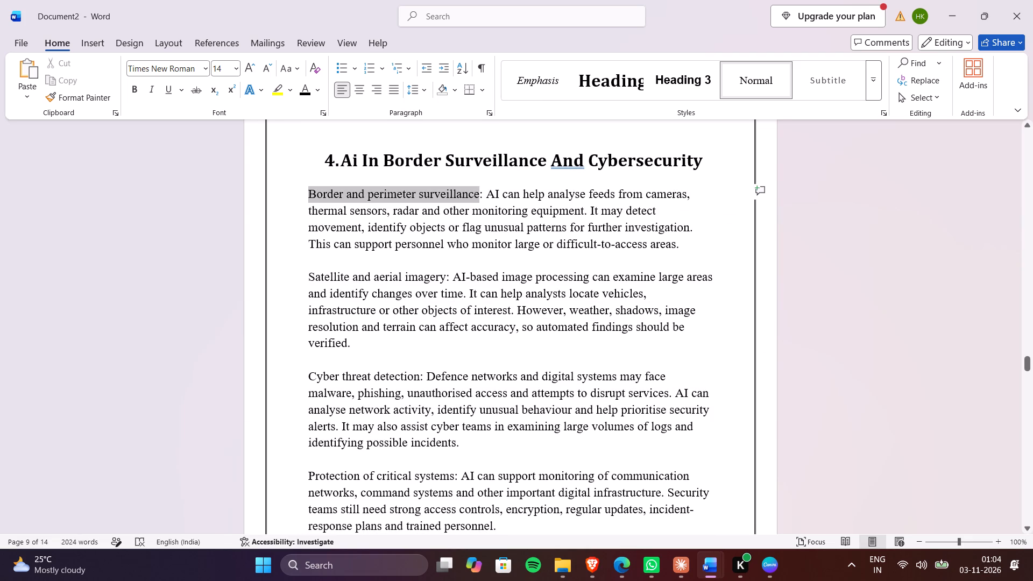
{"action": "left_click_drag", "start_coordinate": [479, 195], "coordinate": [485, 196]}
{"action": "key", "text": "ctrl+v"}
{"action": "key", "text": "ctrl+z"}
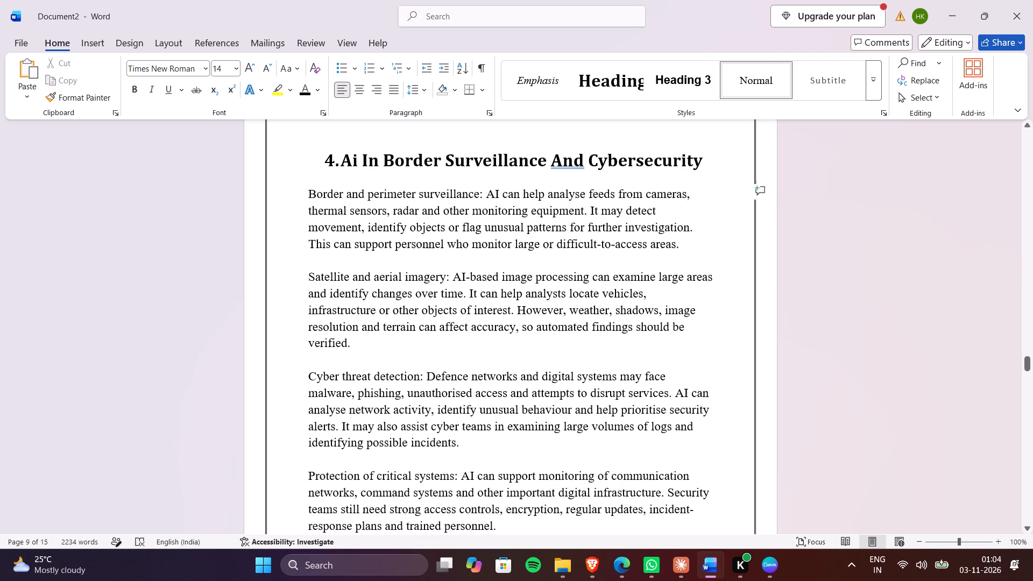
{"action": "key", "text": "ctrl+b"}
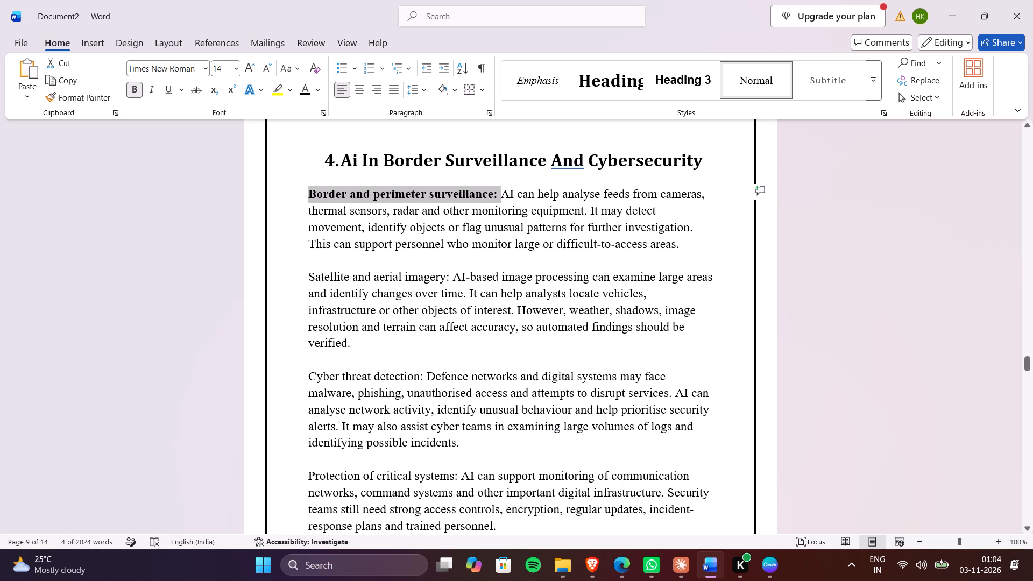
Bold the opening labels "Satellite and aerial imagery", "Cyber threat detection", "Protection of critical systems" and "Risks to AI systems" in section 4.
{"action": "left_click_drag", "start_coordinate": [451, 277], "coordinate": [302, 282]}
{"action": "key", "text": "ctrl+b"}
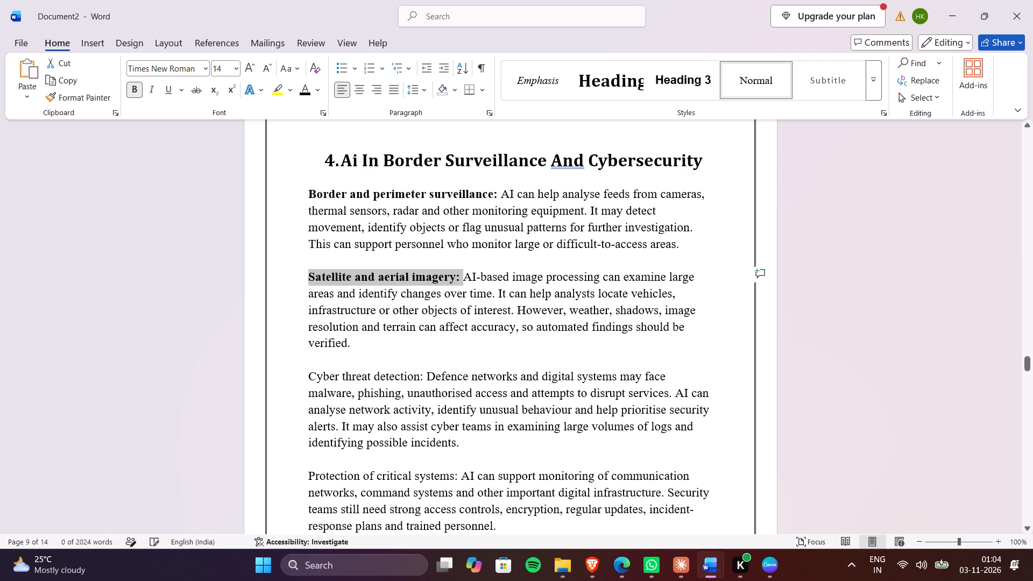
{"action": "left_click_drag", "start_coordinate": [421, 378], "coordinate": [310, 374]}
{"action": "key", "text": "ctrl+b"}
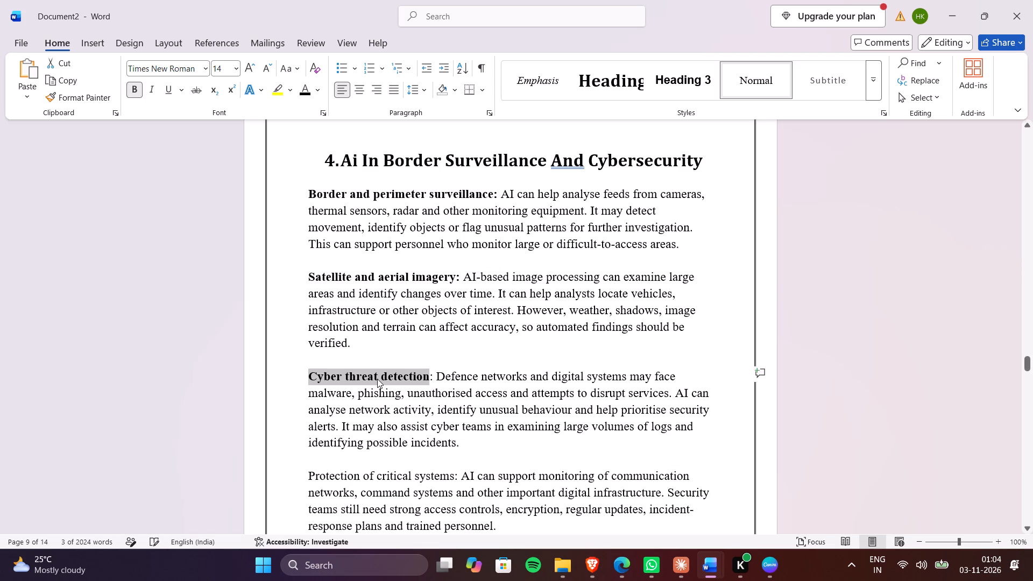
{"action": "left_click_drag", "start_coordinate": [457, 476], "coordinate": [433, 473]}
{"action": "left_click_drag", "start_coordinate": [433, 473], "coordinate": [315, 473]}
{"action": "key", "text": "ctrl+b"}
{"action": "scroll", "coordinate": [356, 423], "scroll_direction": "down", "scroll_amount": 3}
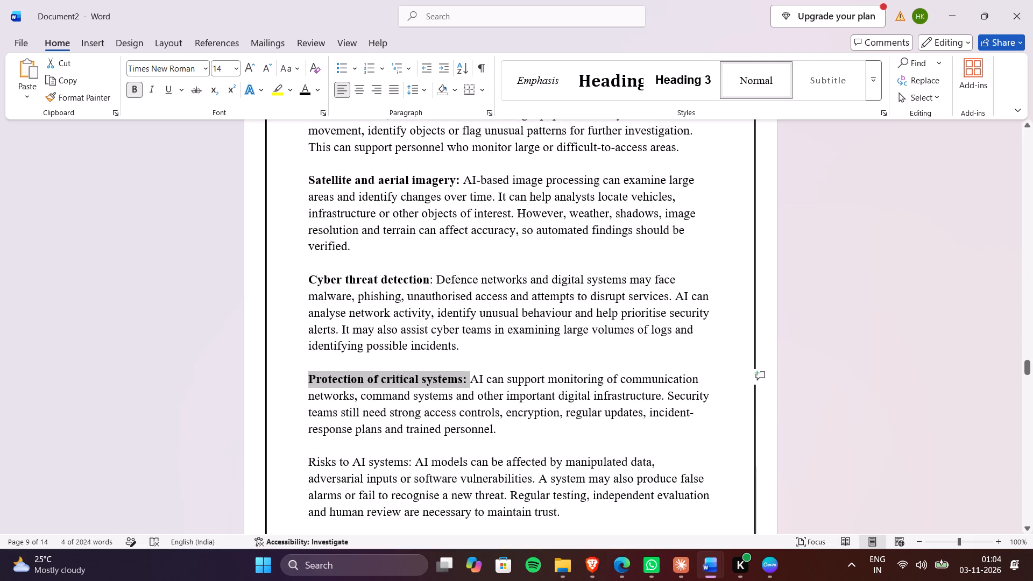
{"action": "left_click_drag", "start_coordinate": [415, 460], "coordinate": [293, 458]}
{"action": "key", "text": "ctrl+b"}
Remove the bold from the word "AI" that follows the "Risks to AI systems:" label.
{"action": "scroll", "coordinate": [503, 446], "scroll_direction": "down", "scroll_amount": 8}
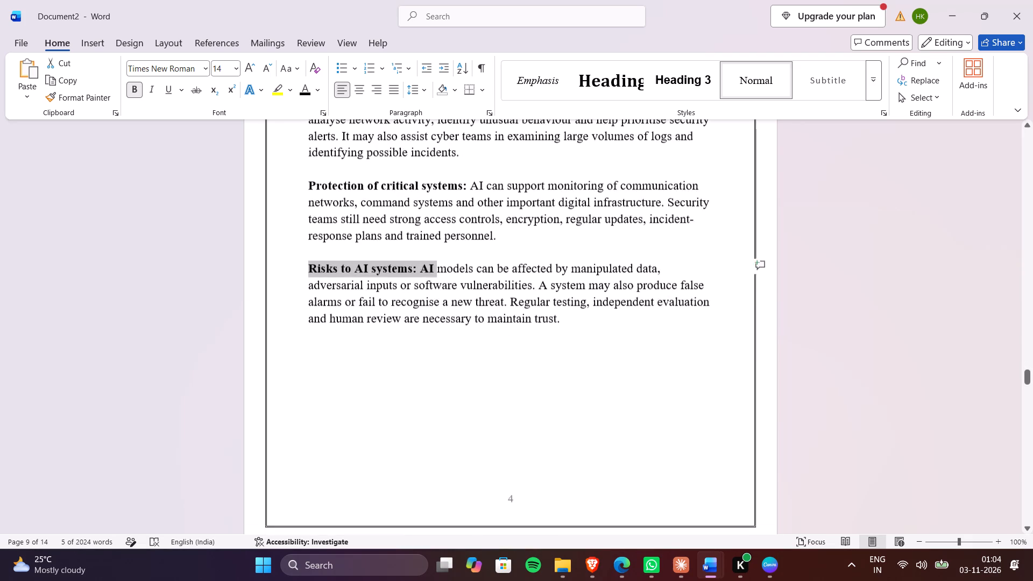
{"action": "left_click", "coordinate": [420, 200]}
{"action": "left_click_drag", "start_coordinate": [423, 206], "coordinate": [431, 206]}
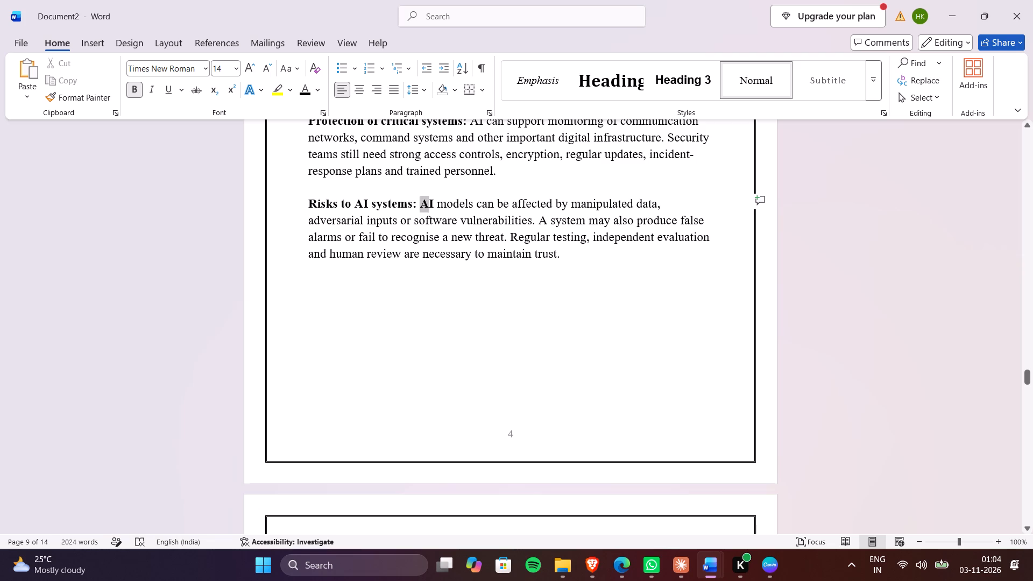
{"action": "left_click_drag", "start_coordinate": [431, 206], "coordinate": [433, 206]}
{"action": "key", "text": "ctrl+b"}
Switch to the ChatGPT report in the browser and copy the section 5 heading text "ADVANTAGES AND CHALLENGES".
{"action": "scroll", "coordinate": [482, 356], "scroll_direction": "down", "scroll_amount": 4}
{"action": "key", "text": "alt+Tab"}
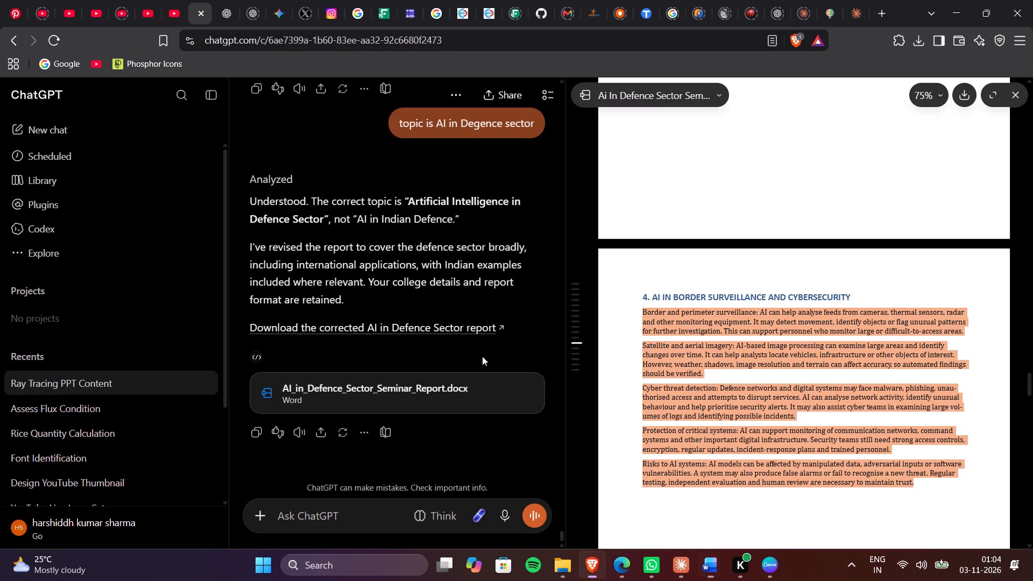
{"action": "scroll", "coordinate": [816, 300], "scroll_direction": "down", "scroll_amount": 12}
{"action": "scroll", "coordinate": [802, 303], "scroll_direction": "up", "scroll_amount": 1}
{"action": "scroll", "coordinate": [802, 303], "scroll_direction": "down", "scroll_amount": 7}
{"action": "scroll", "coordinate": [802, 303], "scroll_direction": "up", "scroll_amount": 1}
{"action": "scroll", "coordinate": [802, 303], "scroll_direction": "down", "scroll_amount": 5}
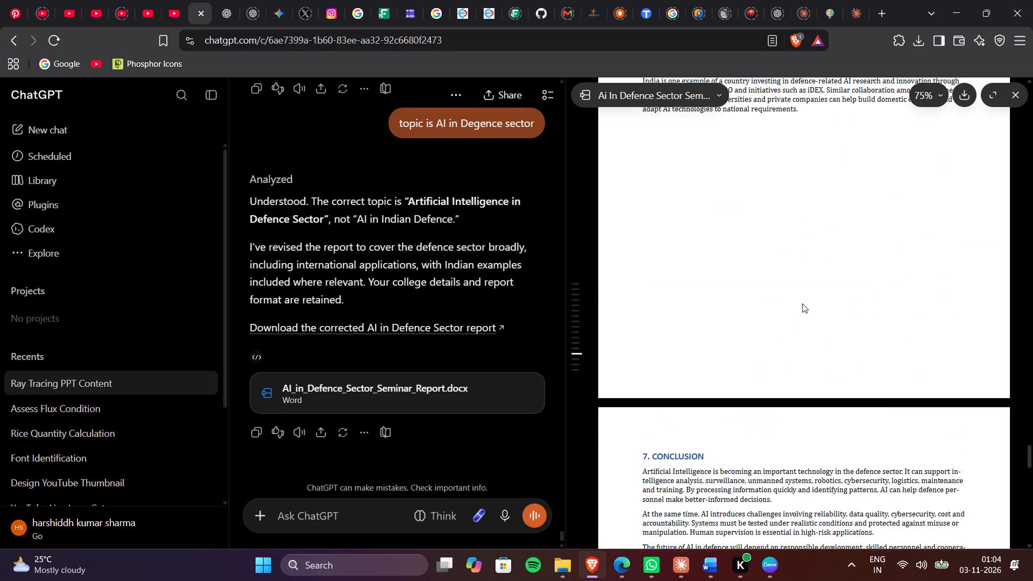
{"action": "scroll", "coordinate": [802, 303], "scroll_direction": "down", "scroll_amount": 8}
{"action": "scroll", "coordinate": [802, 303], "scroll_direction": "up", "scroll_amount": 18}
{"action": "scroll", "coordinate": [802, 303], "scroll_direction": "up", "scroll_amount": 3}
{"action": "left_click_drag", "start_coordinate": [654, 235], "coordinate": [774, 239]}
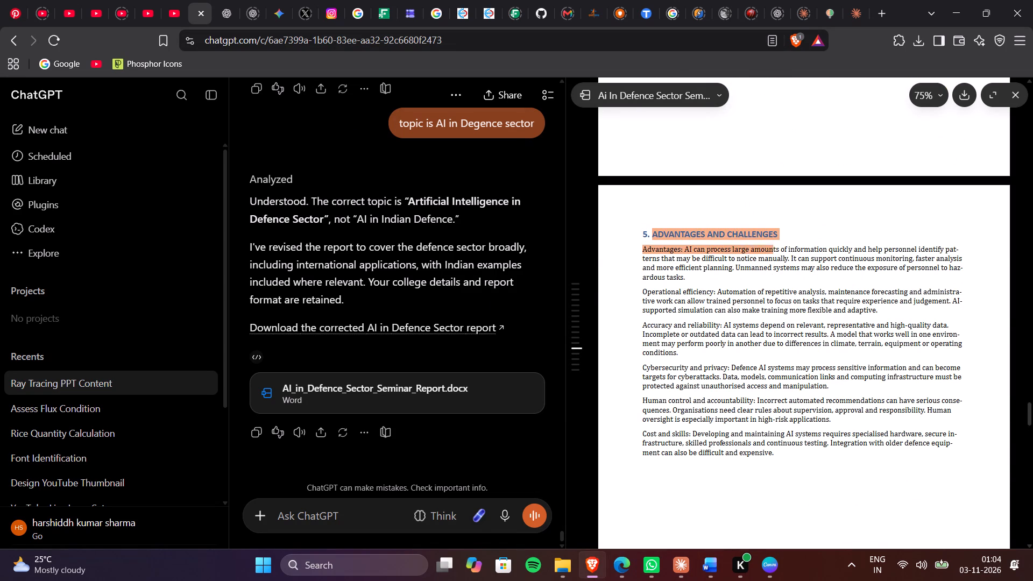
{"action": "left_click_drag", "start_coordinate": [774, 239], "coordinate": [790, 232]}
{"action": "key", "text": "ctrl+c"}
In Word, replace the section 5 heading text "Role GPUs And AI-Assisted Technologies" with the copied "ADVANTAGES AND CHALLENGES".
{"action": "key", "text": "alt+Tab"}
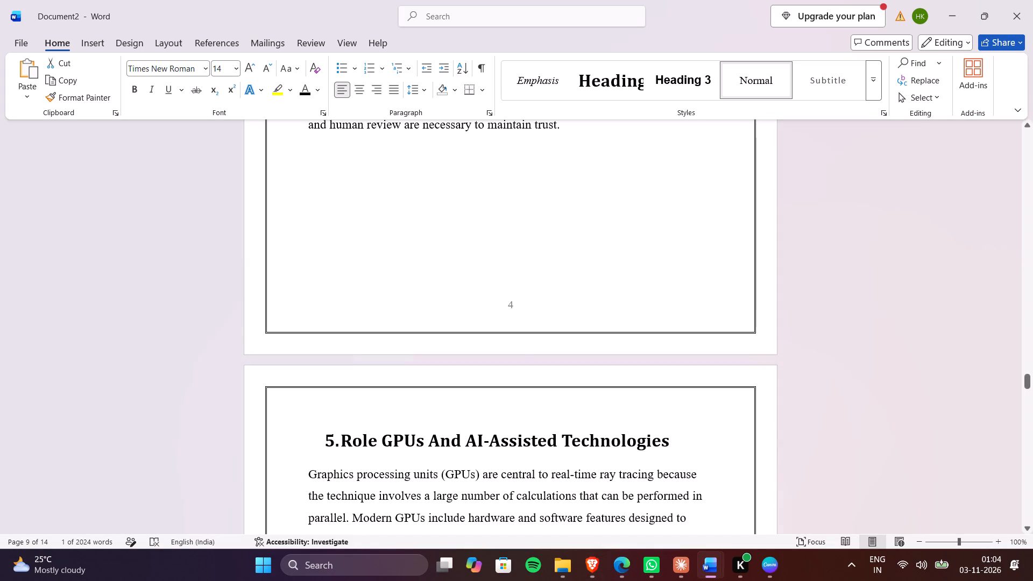
{"action": "left_click_drag", "start_coordinate": [345, 440], "coordinate": [652, 452]}
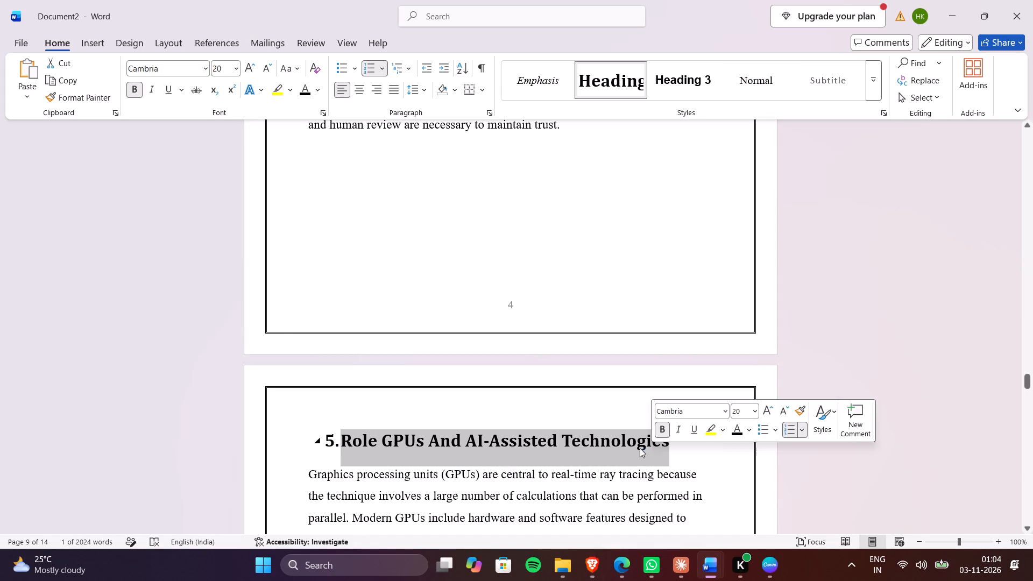
{"action": "key", "text": "ctrl+v"}
Change the section 5 heading text to capitalize each word.
{"action": "key", "text": "ctrl+shift+Left"}
{"action": "key", "text": "ctrl+shift+Left"}
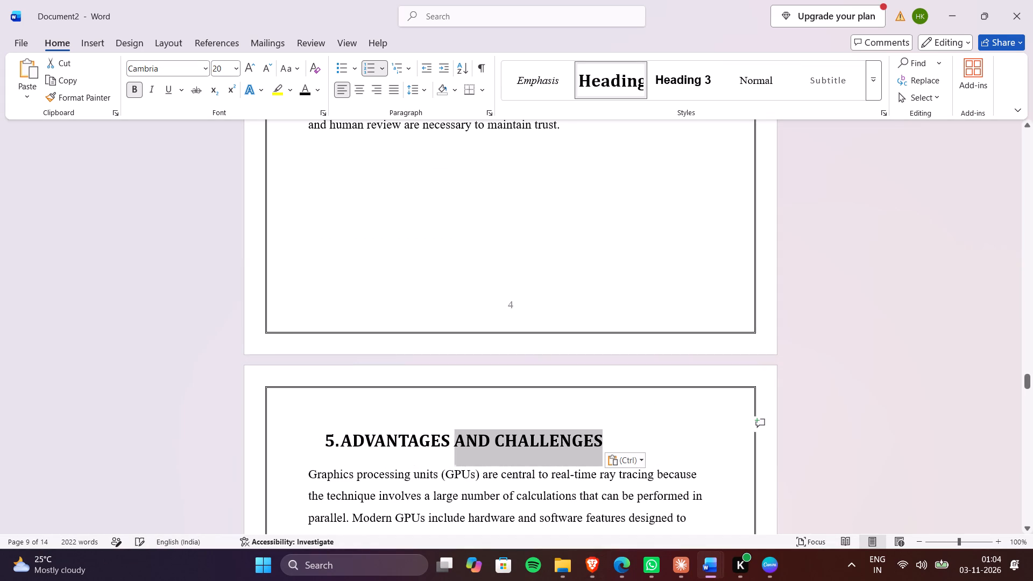
{"action": "key", "text": "ctrl+shift+Left"}
{"action": "left_click", "coordinate": [289, 74]}
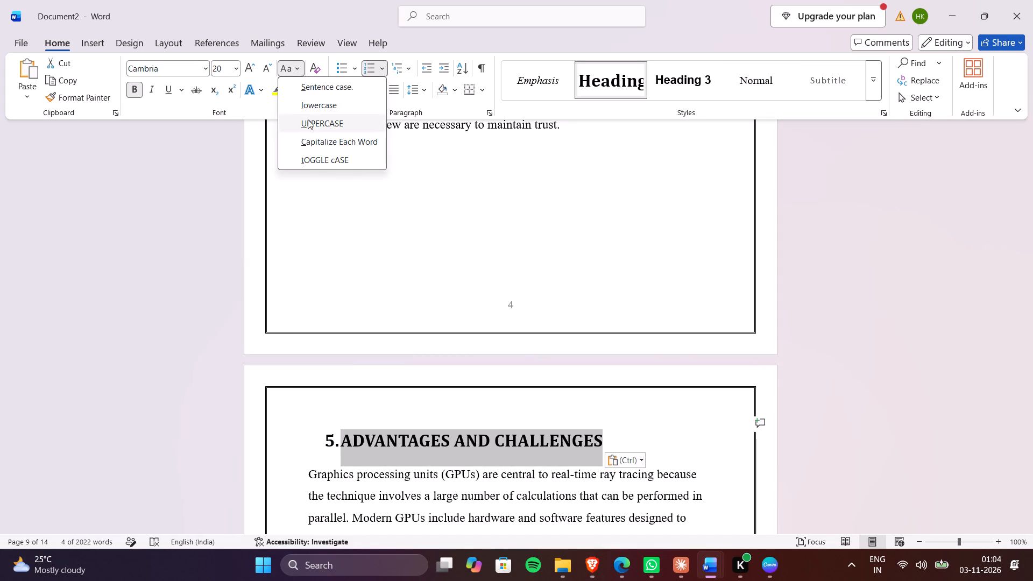
{"action": "left_click", "coordinate": [316, 139]}
{"action": "scroll", "coordinate": [444, 359], "scroll_direction": "up", "scroll_amount": 1}
{"action": "scroll", "coordinate": [444, 359], "scroll_direction": "down", "scroll_amount": 4}
Copy the six section 5 body paragraphs, from "Advantages" to "Cost and skills", from the ChatGPT report in the browser.
{"action": "key", "text": "alt+Tab"}
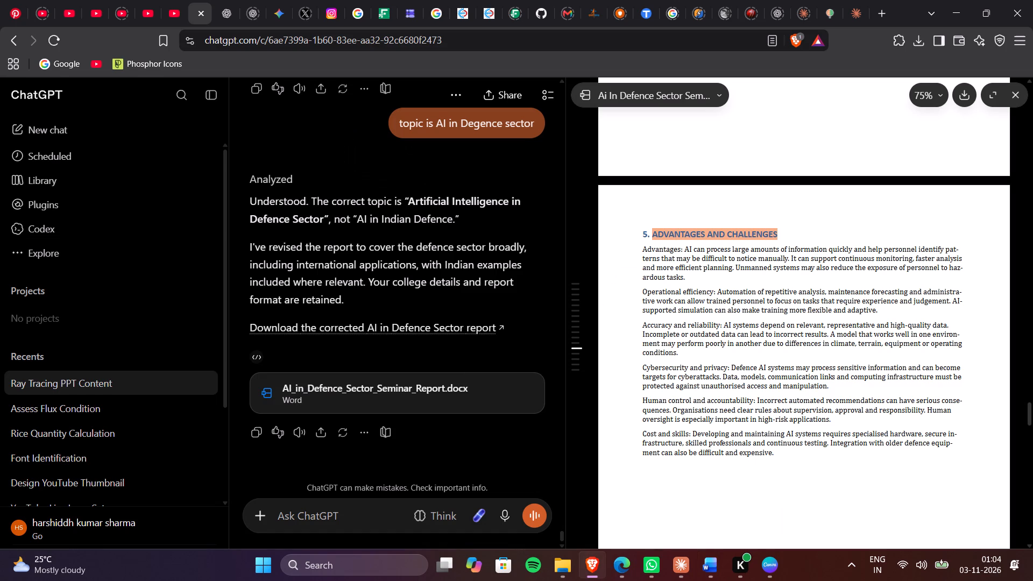
{"action": "left_click_drag", "start_coordinate": [787, 461], "coordinate": [623, 252]}
{"action": "key", "text": "ctrl+c"}
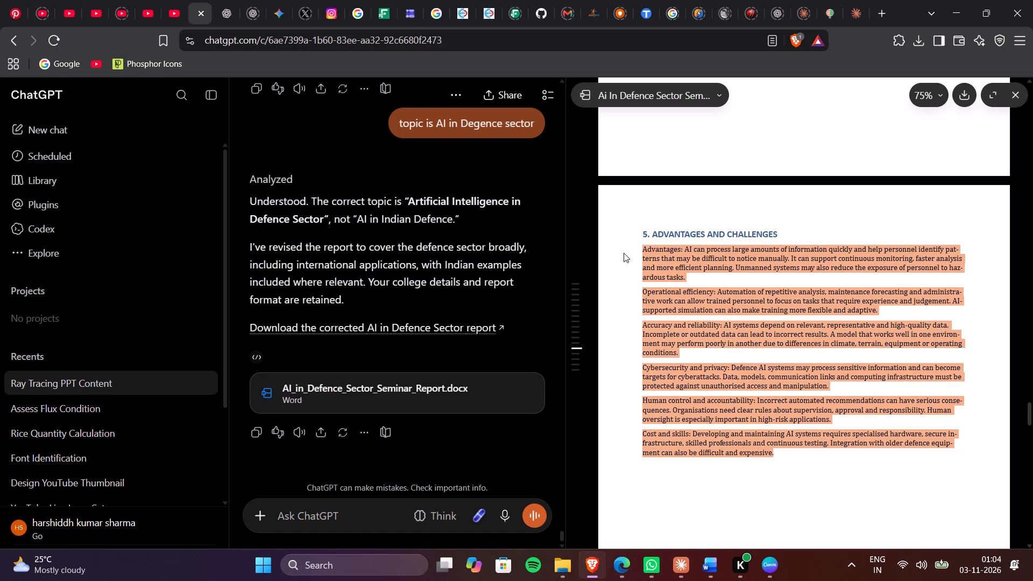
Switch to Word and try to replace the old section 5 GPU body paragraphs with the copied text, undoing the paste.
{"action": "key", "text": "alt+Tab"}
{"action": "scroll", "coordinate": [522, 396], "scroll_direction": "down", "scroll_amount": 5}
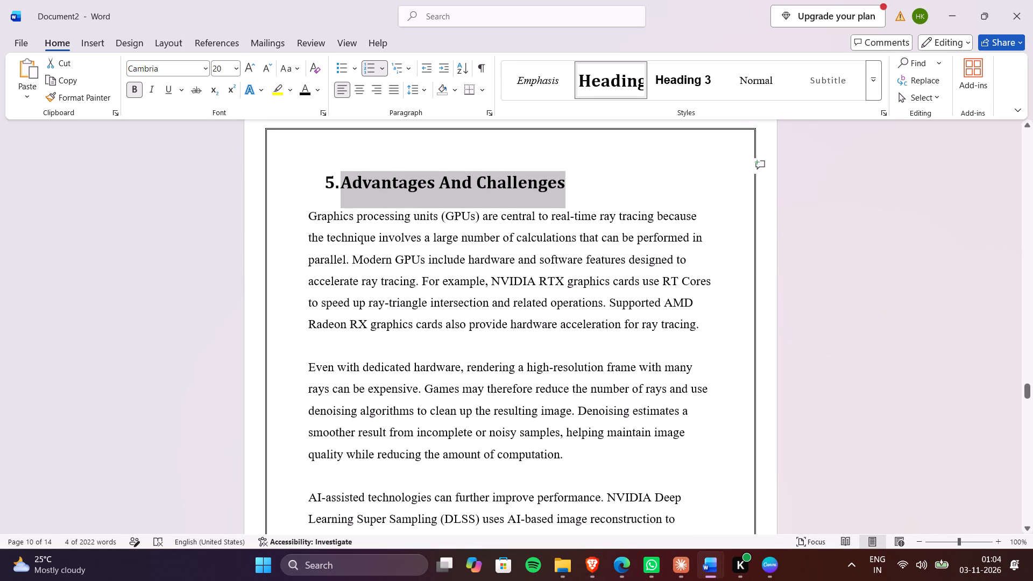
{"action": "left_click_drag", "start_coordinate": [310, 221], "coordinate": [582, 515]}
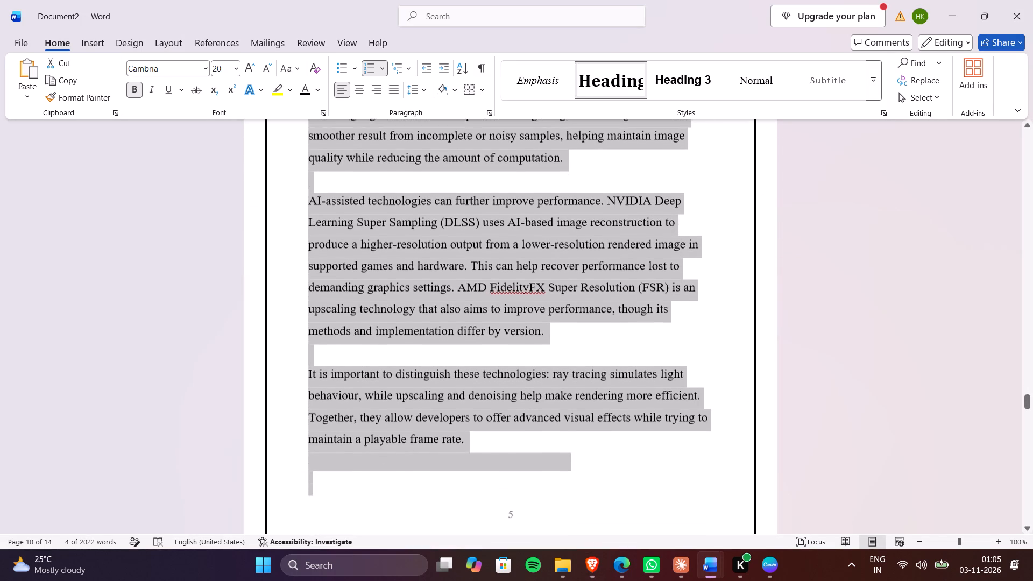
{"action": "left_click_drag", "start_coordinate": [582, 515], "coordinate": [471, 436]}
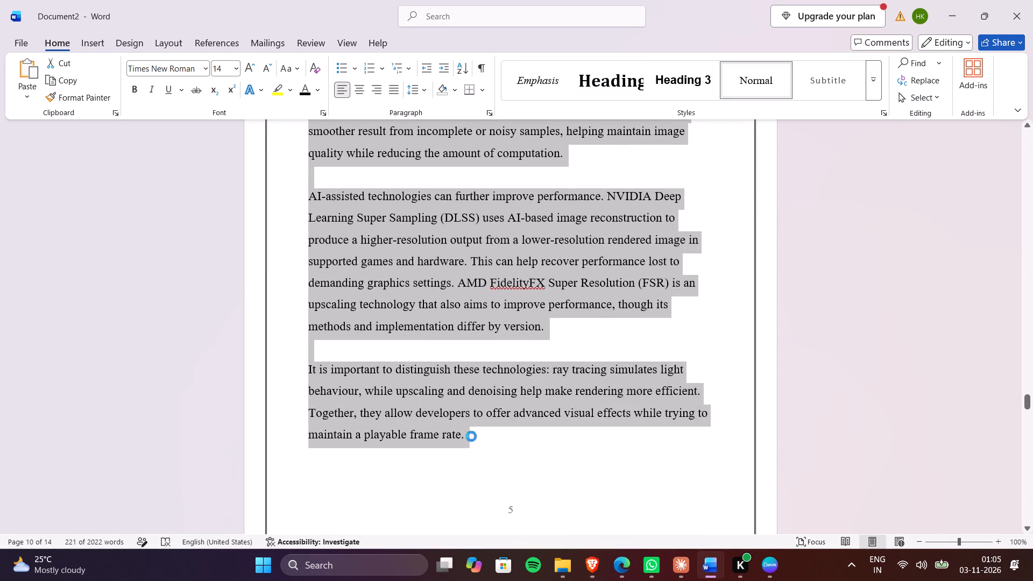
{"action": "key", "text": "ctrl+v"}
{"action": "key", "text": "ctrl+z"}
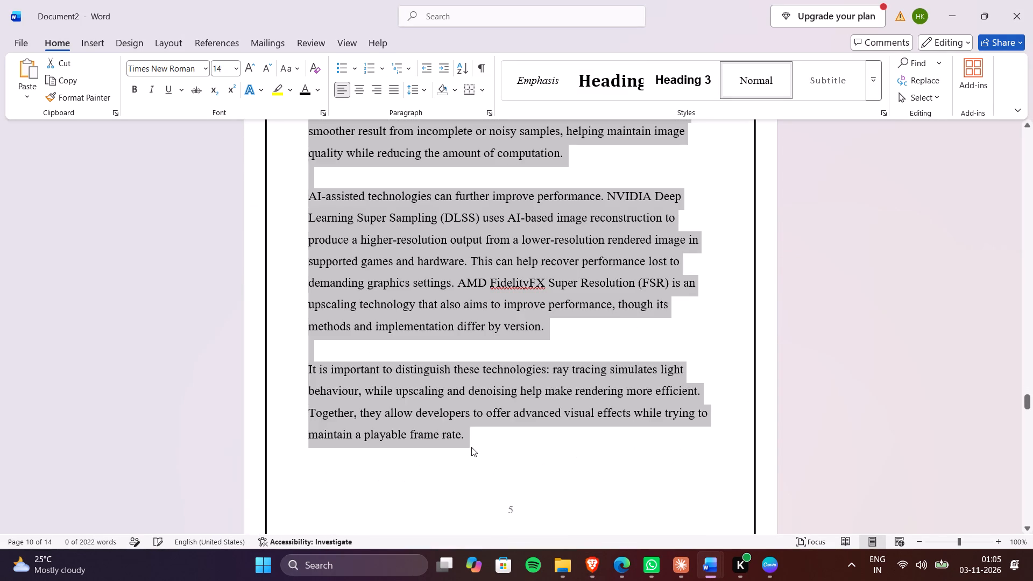
Copy the six section 5 body paragraphs again, from "Advantages" to "Cost and skills", from the ChatGPT report in the browser.
{"action": "key", "text": "alt+Tab"}
{"action": "left_click", "coordinate": [735, 400]}
{"action": "left_click_drag", "start_coordinate": [777, 458], "coordinate": [769, 450]}
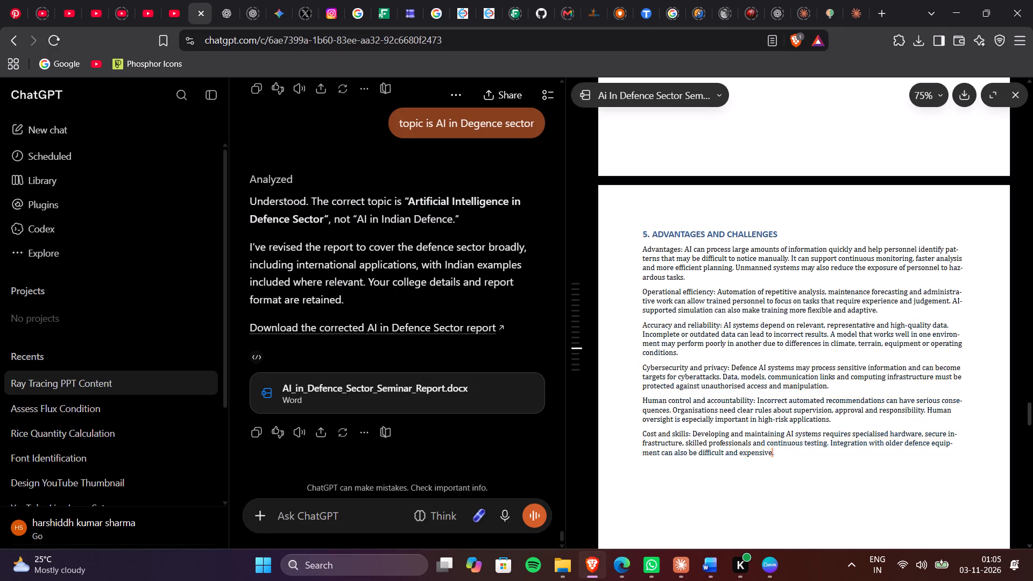
{"action": "left_click_drag", "start_coordinate": [769, 450], "coordinate": [643, 252]}
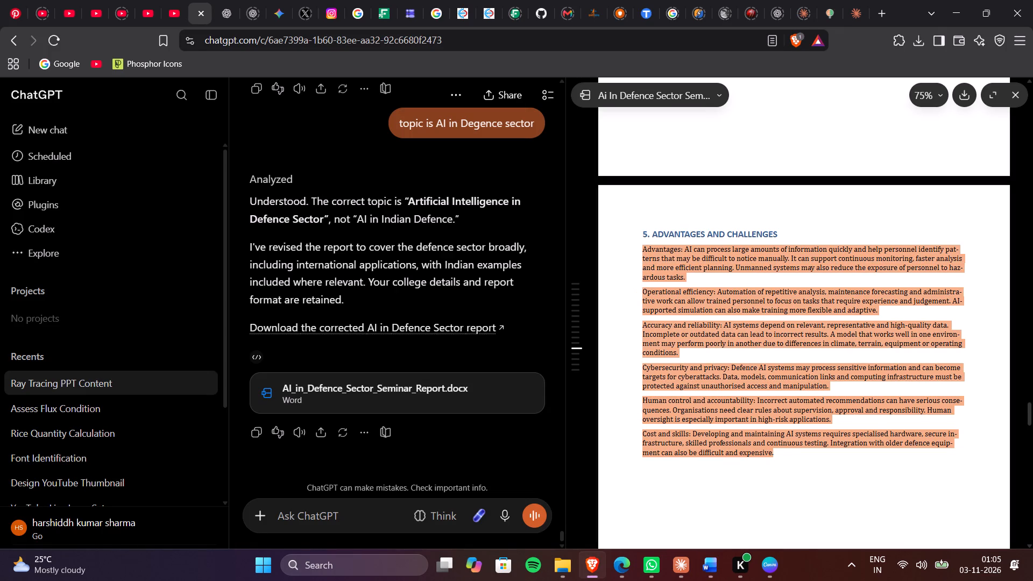
{"action": "left_click_drag", "start_coordinate": [643, 252], "coordinate": [642, 252]}
{"action": "key", "text": "ctrl+c"}
In Word, replace the section 5 body text about GPUs with the six copied paragraphs and delete the leftover word "Graphics".
{"action": "key", "text": "alt+Tab"}
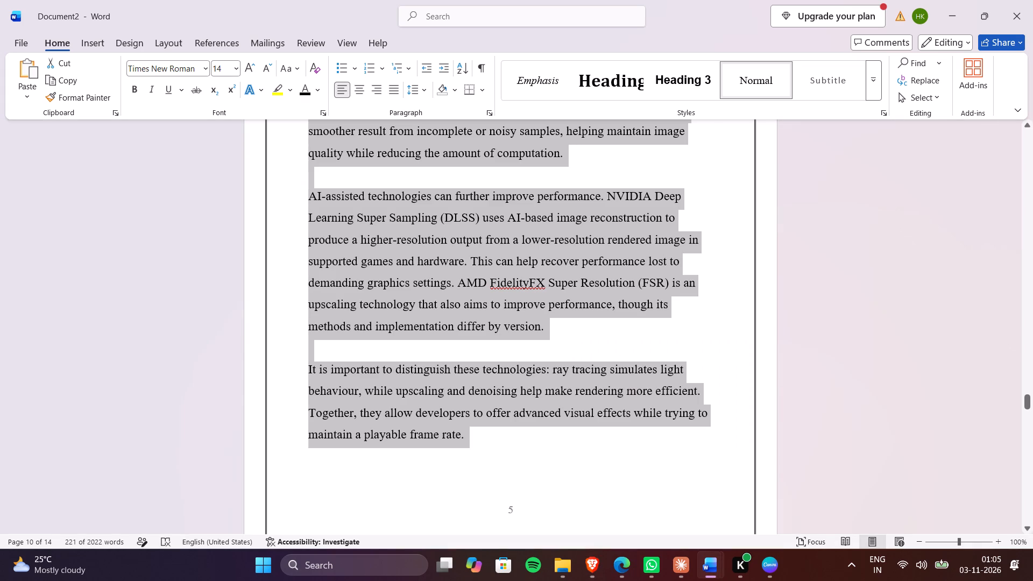
{"action": "key", "text": "ctrl+v"}
{"action": "key", "text": "ctrl+z"}
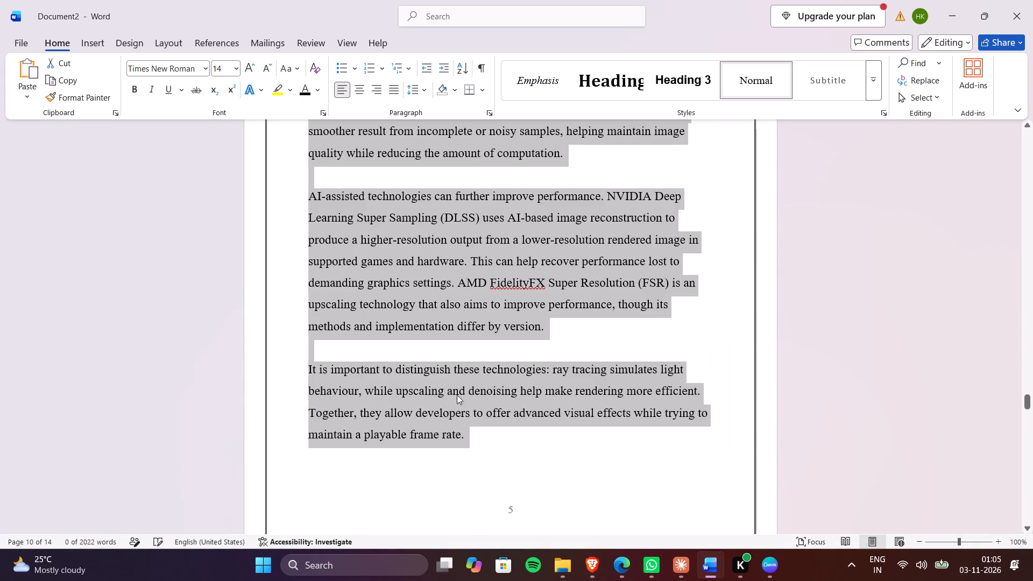
{"action": "scroll", "coordinate": [422, 349], "scroll_direction": "up", "scroll_amount": 3}
{"action": "scroll", "coordinate": [293, 186], "scroll_direction": "up", "scroll_amount": 3}
{"action": "scroll", "coordinate": [328, 157], "scroll_direction": "up", "scroll_amount": 4}
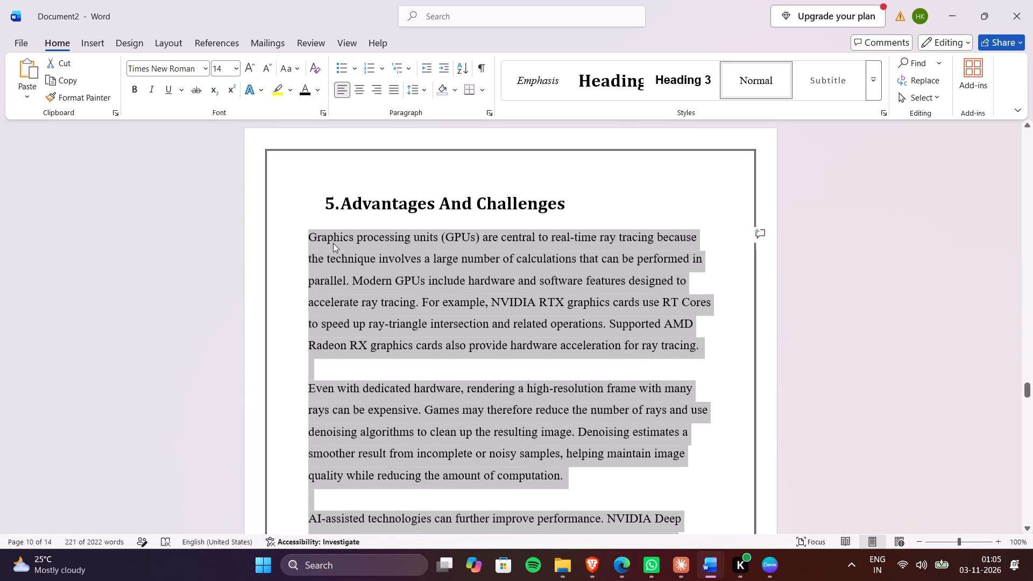
{"action": "left_click", "coordinate": [318, 237]}
{"action": "left_click_drag", "start_coordinate": [318, 236], "coordinate": [406, 394]}
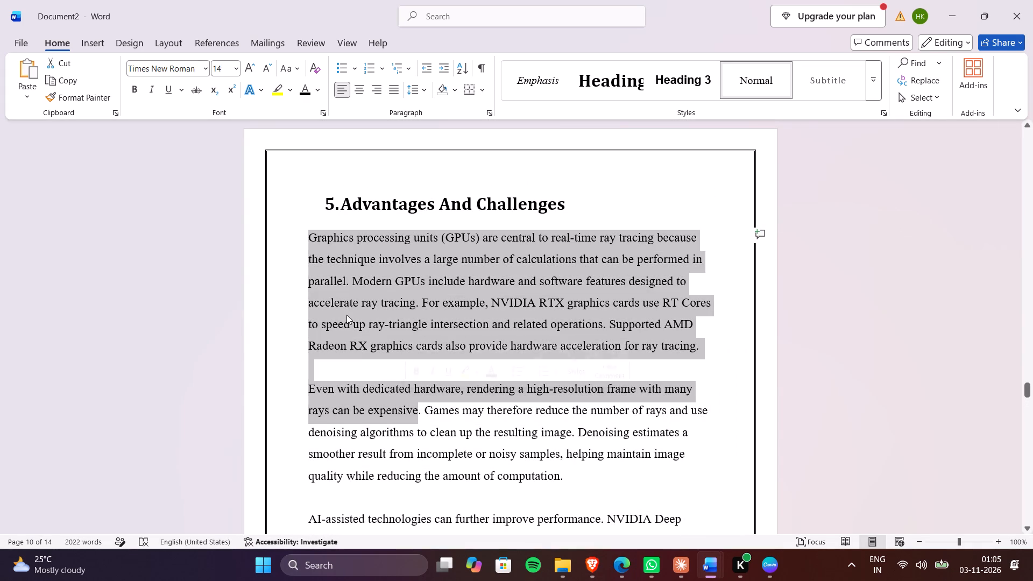
{"action": "left_click_drag", "start_coordinate": [322, 266], "coordinate": [323, 256]}
{"action": "left_click_drag", "start_coordinate": [358, 238], "coordinate": [358, 238]}
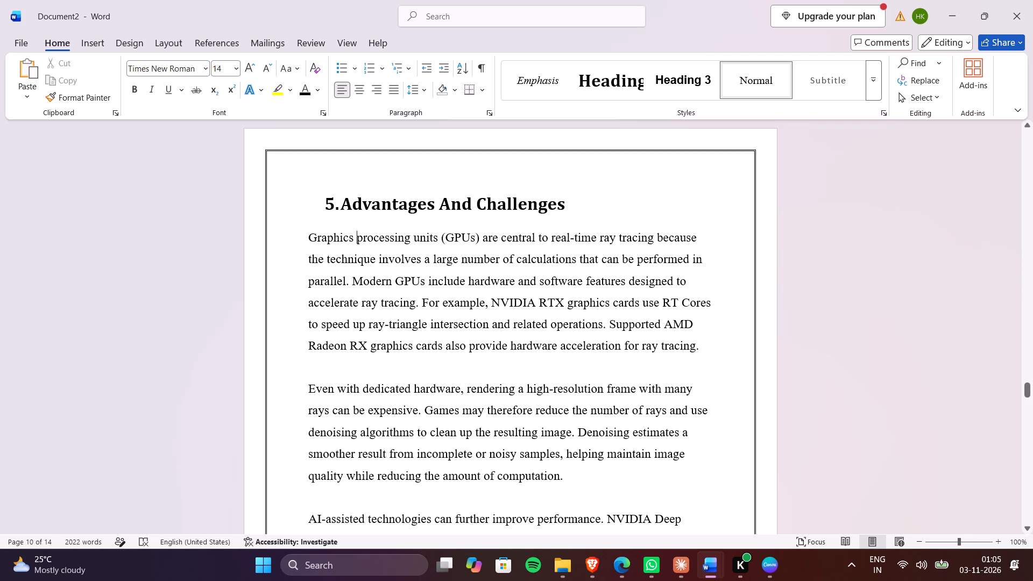
{"action": "left_click_drag", "start_coordinate": [358, 238], "coordinate": [492, 436]}
{"action": "key", "text": "ctrl+v"}
{"action": "scroll", "coordinate": [457, 463], "scroll_direction": "up", "scroll_amount": 4}
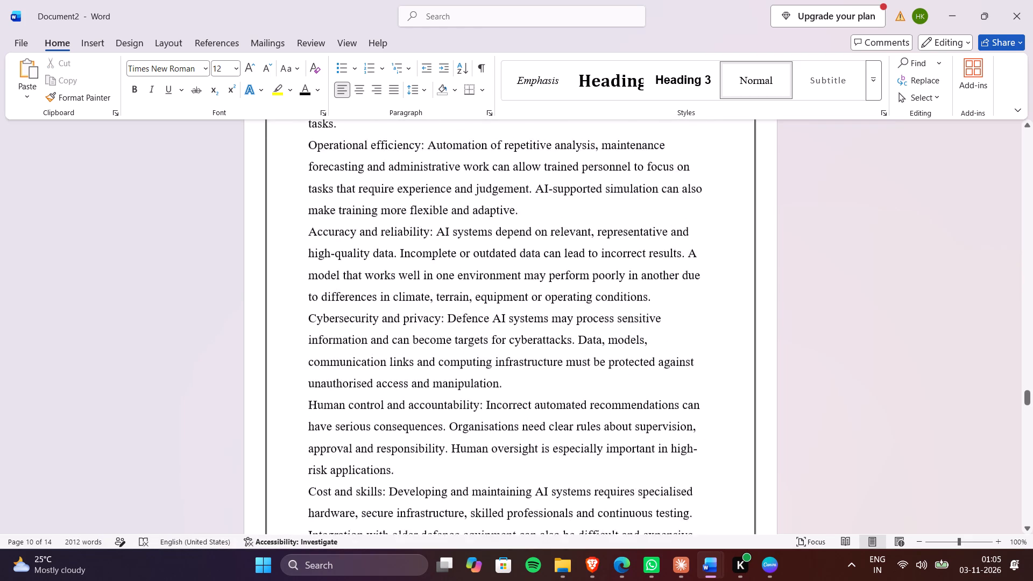
{"action": "scroll", "coordinate": [456, 463], "scroll_direction": "up", "scroll_amount": 4}
{"action": "left_click_drag", "start_coordinate": [356, 173], "coordinate": [313, 174]}
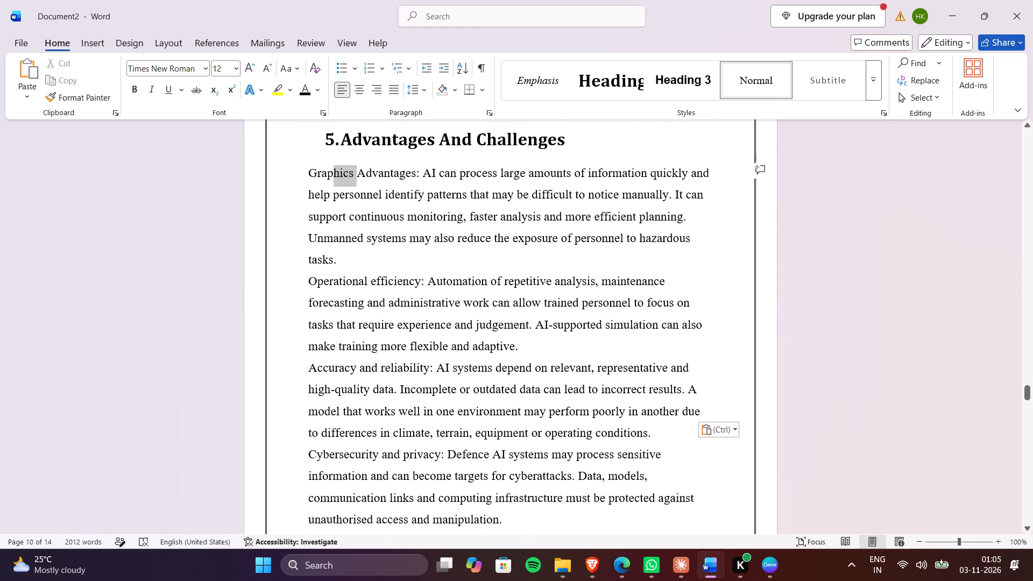
{"action": "left_click_drag", "start_coordinate": [313, 174], "coordinate": [309, 174]}
{"action": "key", "text": "BackSpace"}
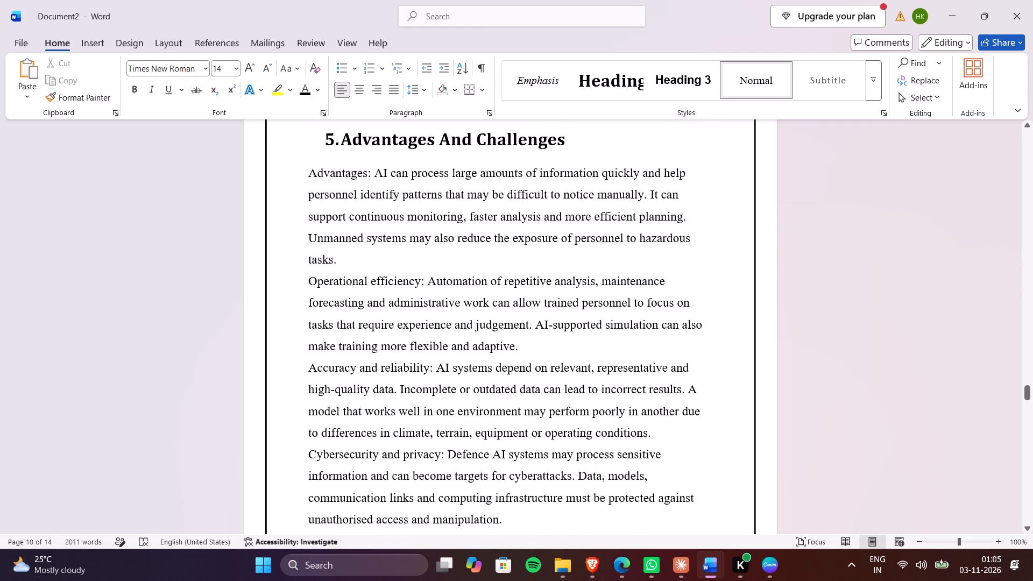
Reduce the line spacing of the section 5 body paragraphs.
{"action": "left_click_drag", "start_coordinate": [307, 168], "coordinate": [555, 273]}
{"action": "left_click", "coordinate": [427, 87]}
{"action": "left_click", "coordinate": [433, 134]}
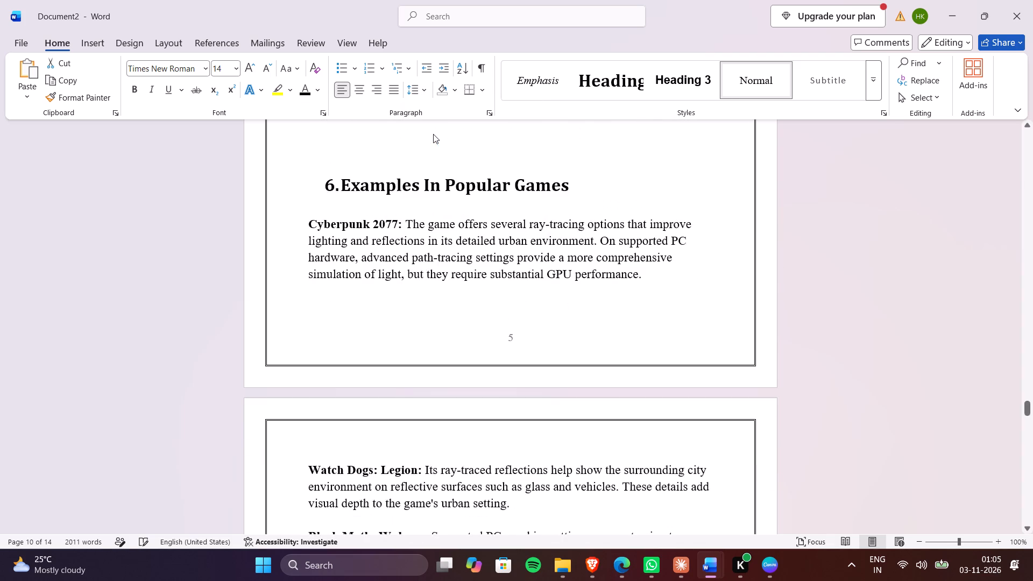
Insert a page break before the section 6 heading "Examples In Popular Games" and delete the blank line above that heading.
{"action": "scroll", "coordinate": [448, 259], "scroll_direction": "up", "scroll_amount": 3}
{"action": "left_click", "coordinate": [305, 277]}
{"action": "left_click", "coordinate": [354, 267]}
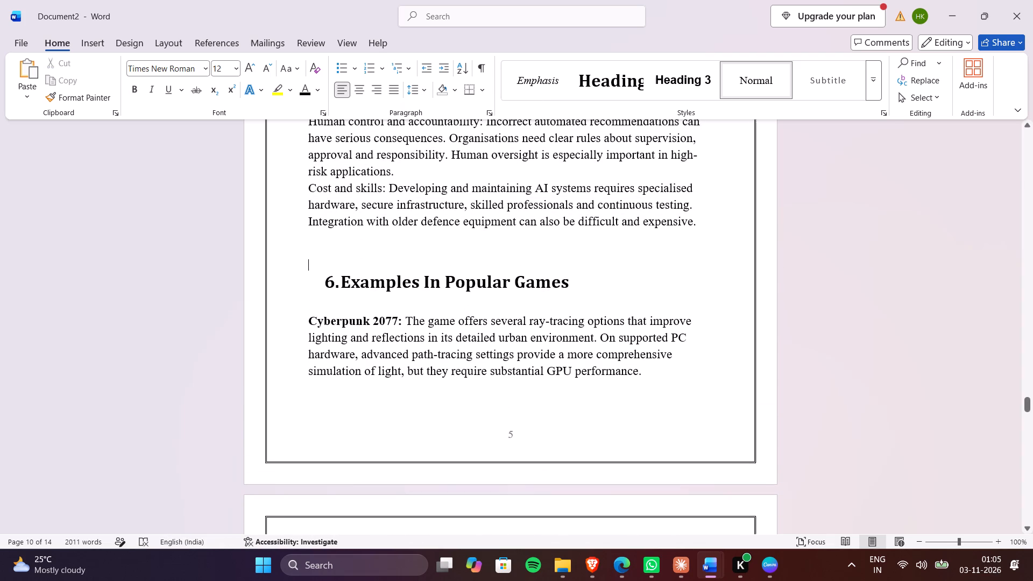
{"action": "key", "text": "ctrl+Return"}
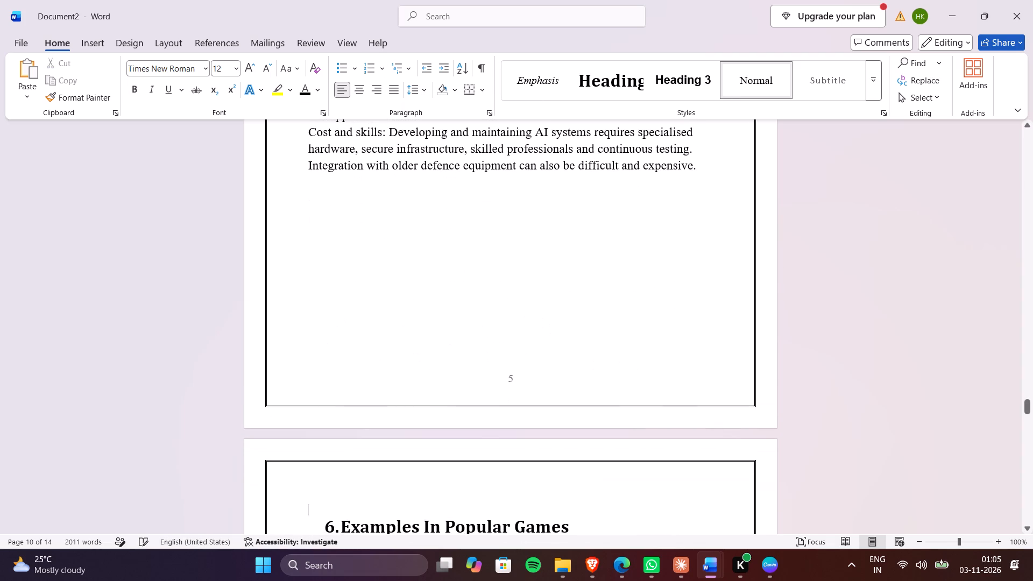
{"action": "key", "text": "BackSpace"}
Bold the section 5 lead-ins "Advantages:", "Operational efficiency:", "Accuracy and reliability:" and "Cybersecurity and privacy:".
{"action": "scroll", "coordinate": [376, 256], "scroll_direction": "up", "scroll_amount": 4}
{"action": "scroll", "coordinate": [384, 261], "scroll_direction": "down", "scroll_amount": 1}
{"action": "scroll", "coordinate": [384, 261], "scroll_direction": "up", "scroll_amount": 9}
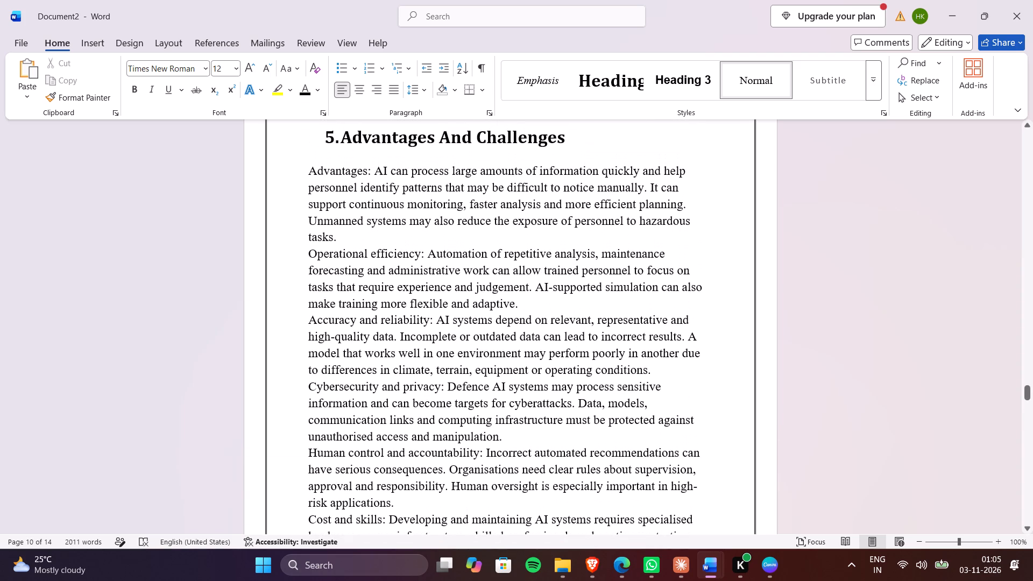
{"action": "left_click_drag", "start_coordinate": [375, 169], "coordinate": [317, 174]}
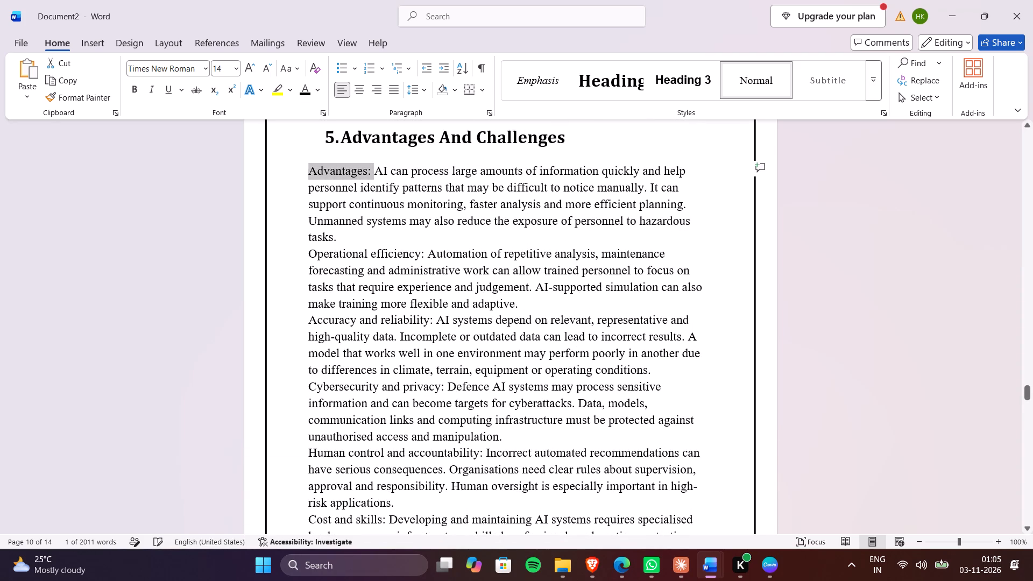
{"action": "key", "text": "ctrl+b"}
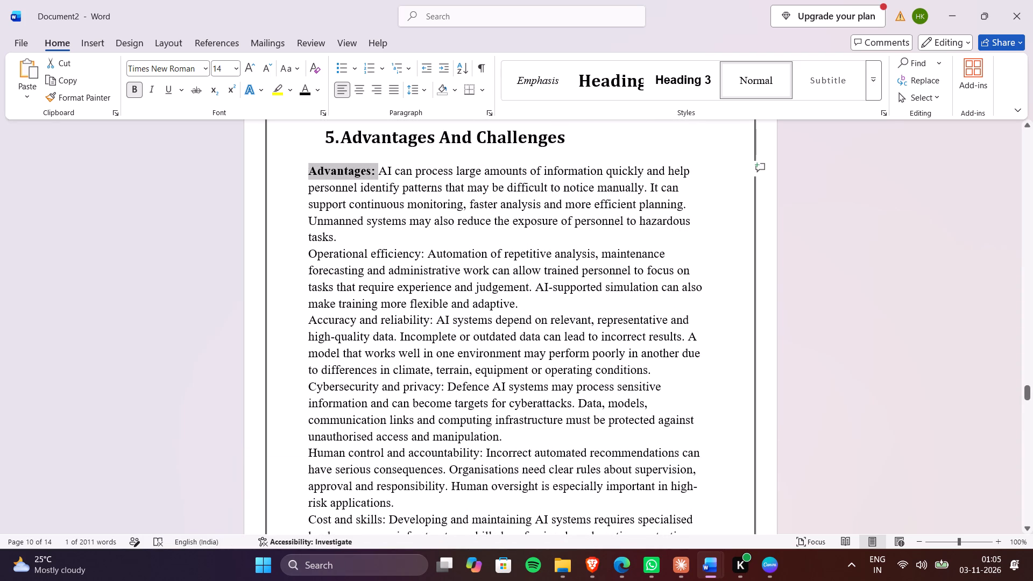
{"action": "left_click_drag", "start_coordinate": [424, 254], "coordinate": [329, 261], "text": "ctrl"}
{"action": "key", "text": "ctrl+b"}
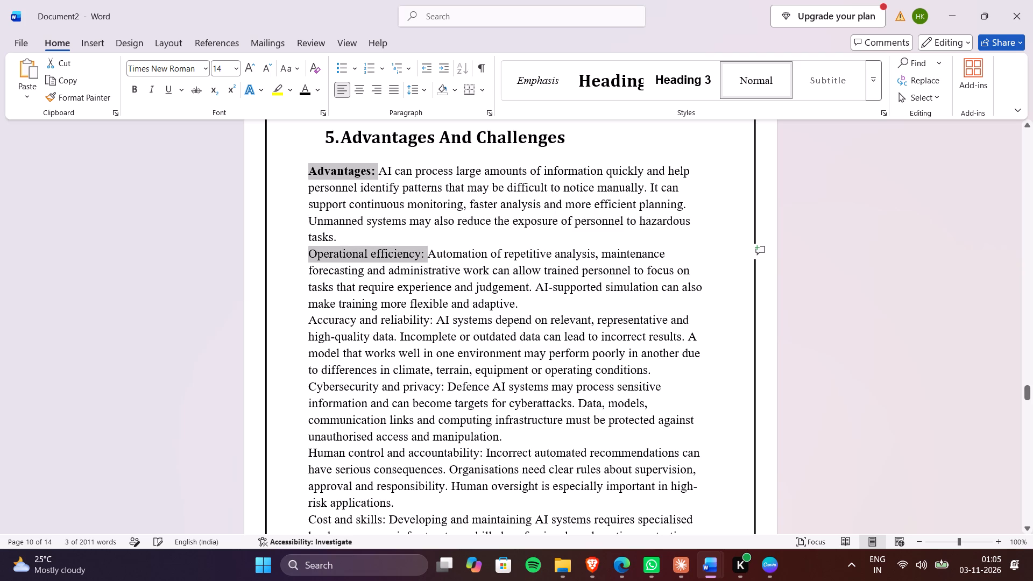
{"action": "left_click_drag", "start_coordinate": [434, 322], "coordinate": [315, 322]}
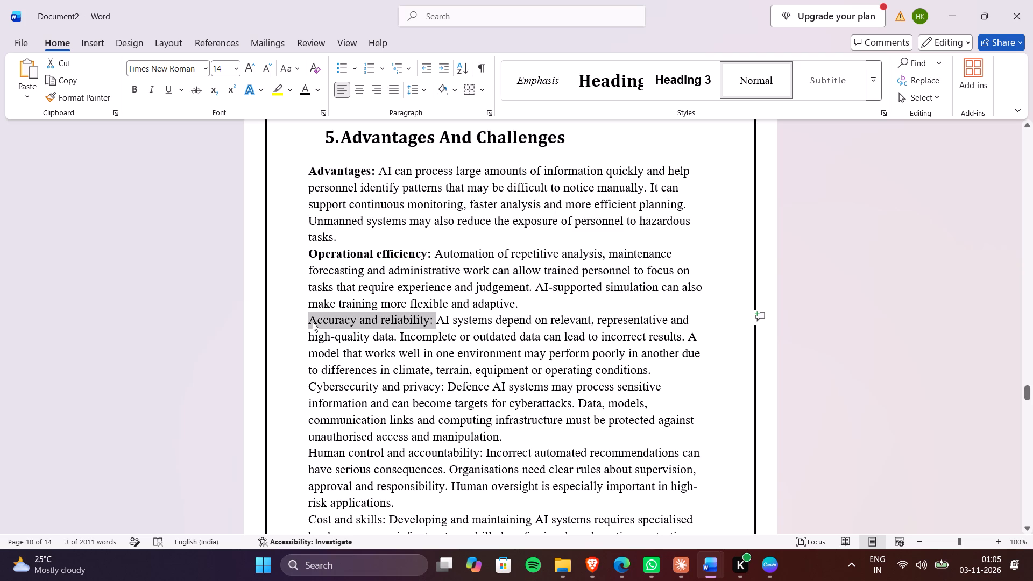
{"action": "key", "text": "ctrl+b"}
{"action": "left_click_drag", "start_coordinate": [449, 387], "coordinate": [342, 388]}
{"action": "key", "text": "ctrl+b"}
Bold the remaining section 5 lead-ins "Human control and accountability" and "Cost and skills:".
{"action": "scroll", "coordinate": [341, 392], "scroll_direction": "down", "scroll_amount": 4}
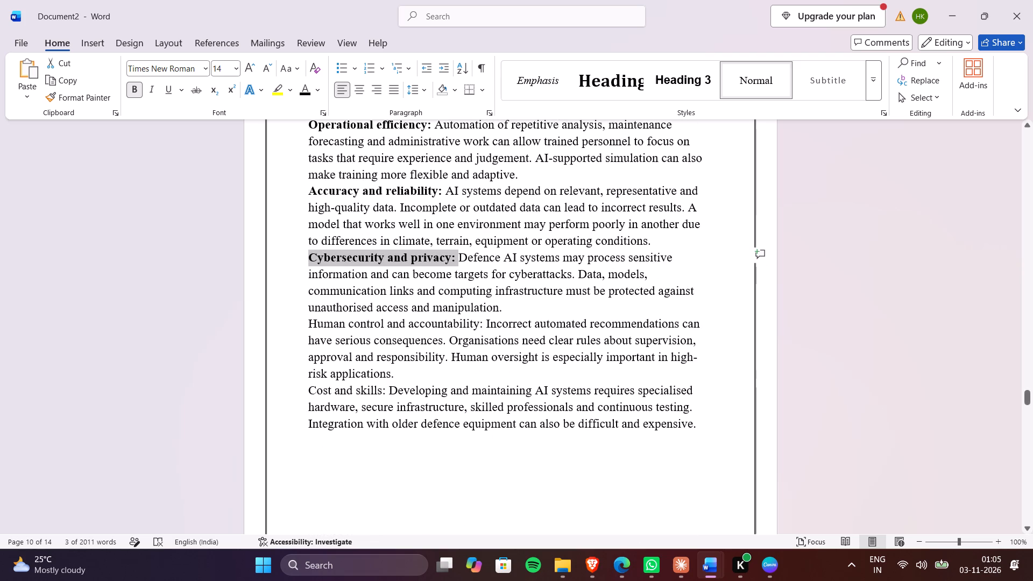
{"action": "left_click_drag", "start_coordinate": [484, 325], "coordinate": [281, 333], "text": "ctrl"}
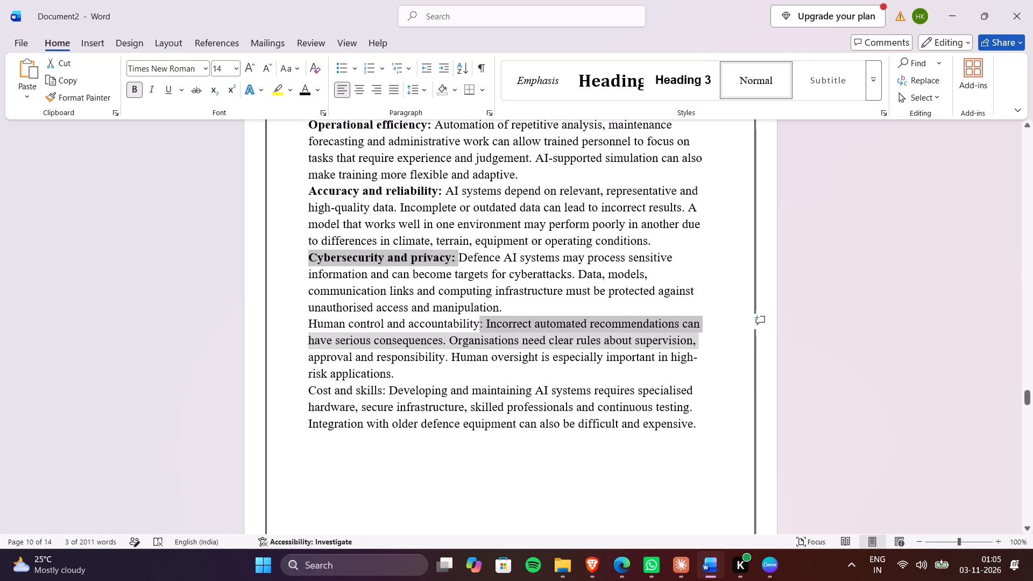
{"action": "left_click_drag", "start_coordinate": [281, 333], "coordinate": [305, 327], "text": "ctrl"}
{"action": "key", "text": "ctrl+b"}
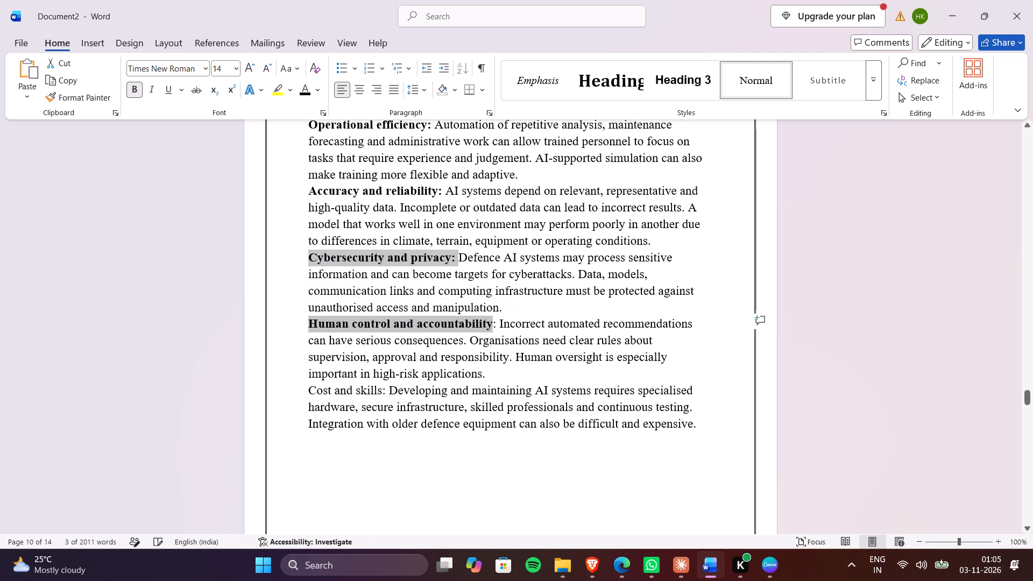
{"action": "left_click_drag", "start_coordinate": [385, 393], "coordinate": [303, 391]}
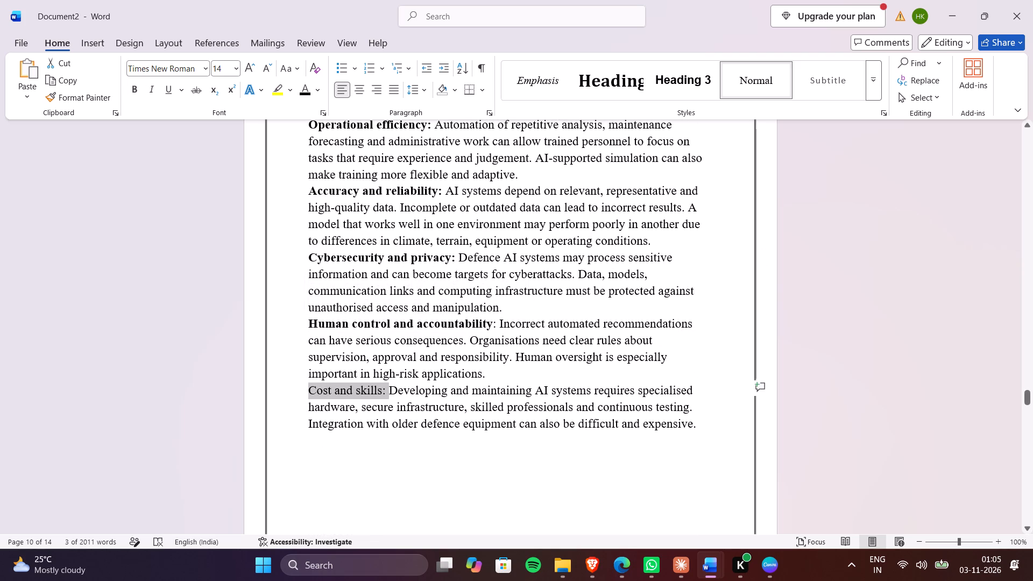
{"action": "key", "text": "ctrl+b"}
{"action": "left_click", "coordinate": [706, 429]}
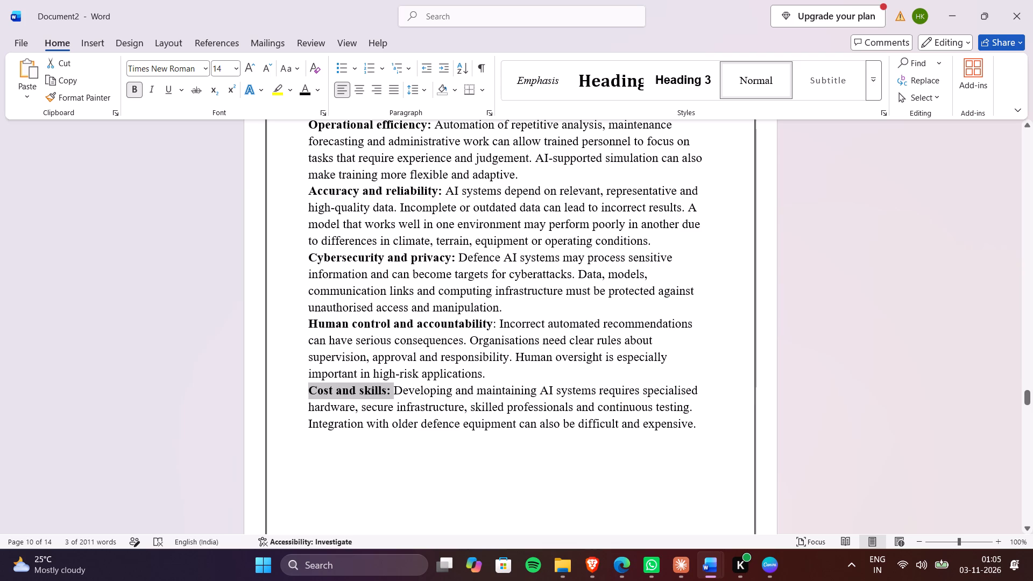
Insert a blank line between each of the six section 5 body paragraphs, from "Advantages" to "Cost and skills".
{"action": "scroll", "coordinate": [532, 369], "scroll_direction": "up", "scroll_amount": 2}
{"action": "scroll", "coordinate": [524, 317], "scroll_direction": "up", "scroll_amount": 3}
{"action": "scroll", "coordinate": [418, 323], "scroll_direction": "down", "scroll_amount": 2}
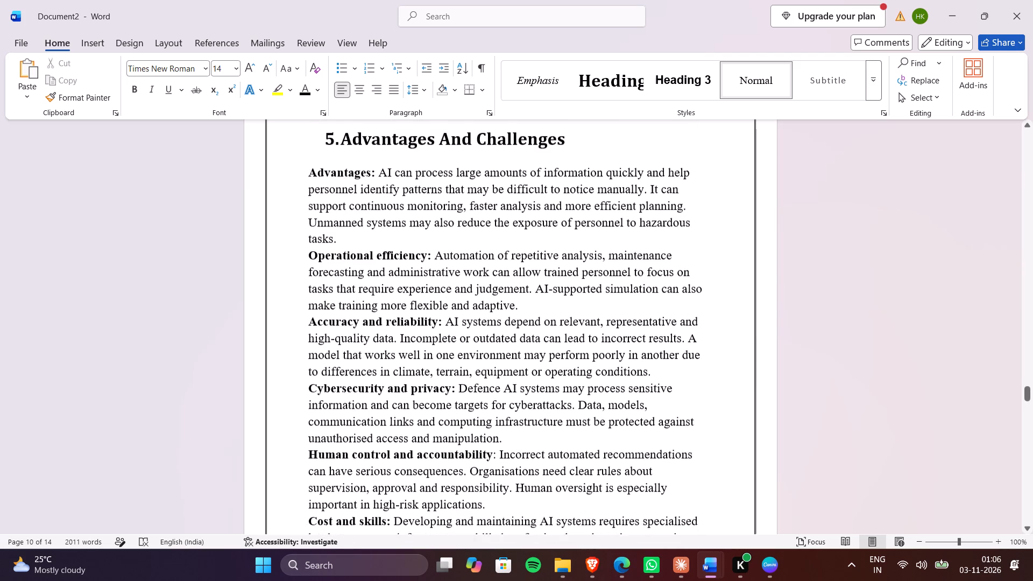
{"action": "left_click", "coordinate": [376, 209]}
{"action": "key", "text": "Return"}
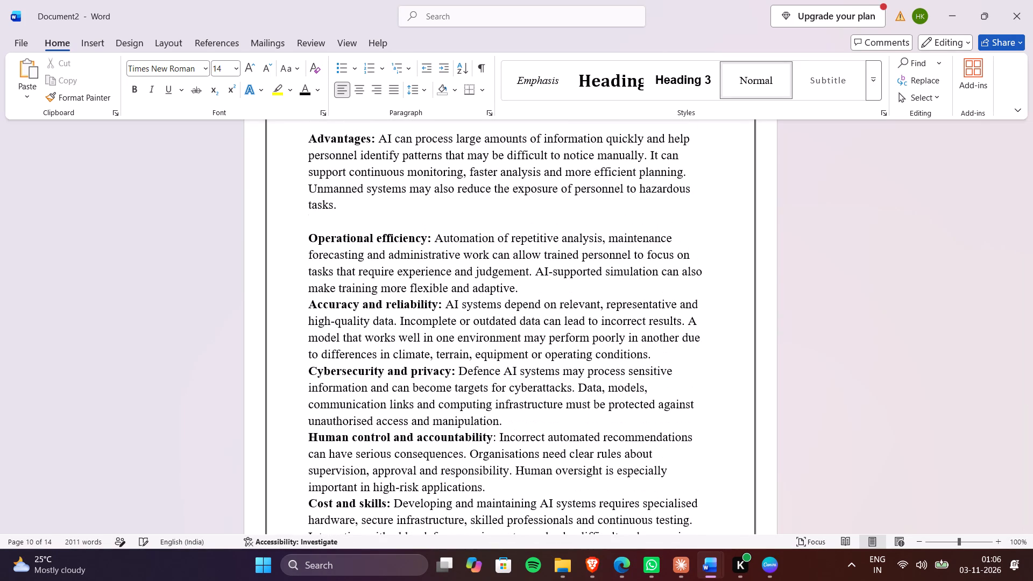
{"action": "left_click", "coordinate": [521, 293]}
{"action": "key", "text": "Return"}
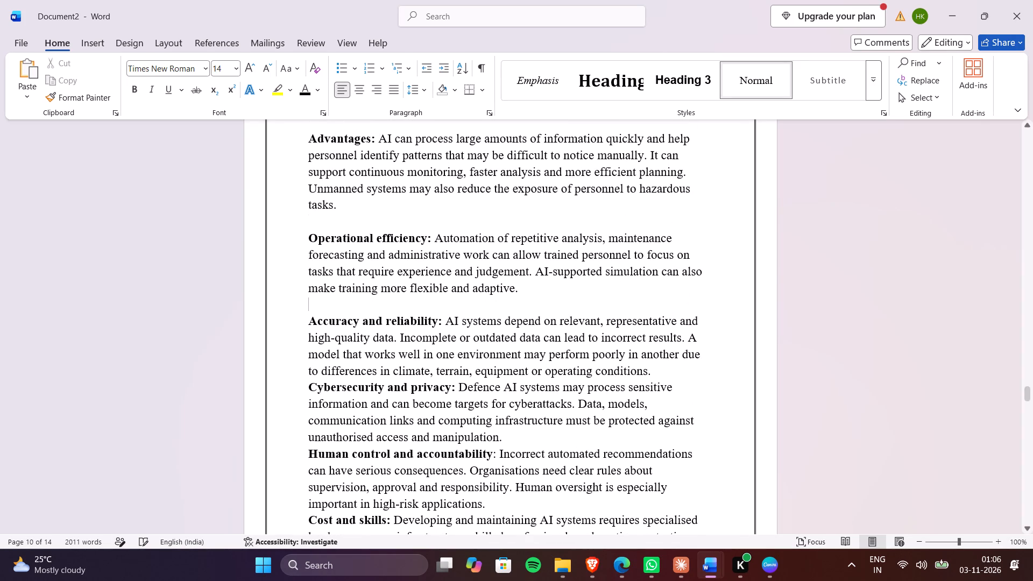
{"action": "left_click", "coordinate": [653, 374]}
{"action": "key", "text": "Return"}
{"action": "left_click", "coordinate": [514, 458]}
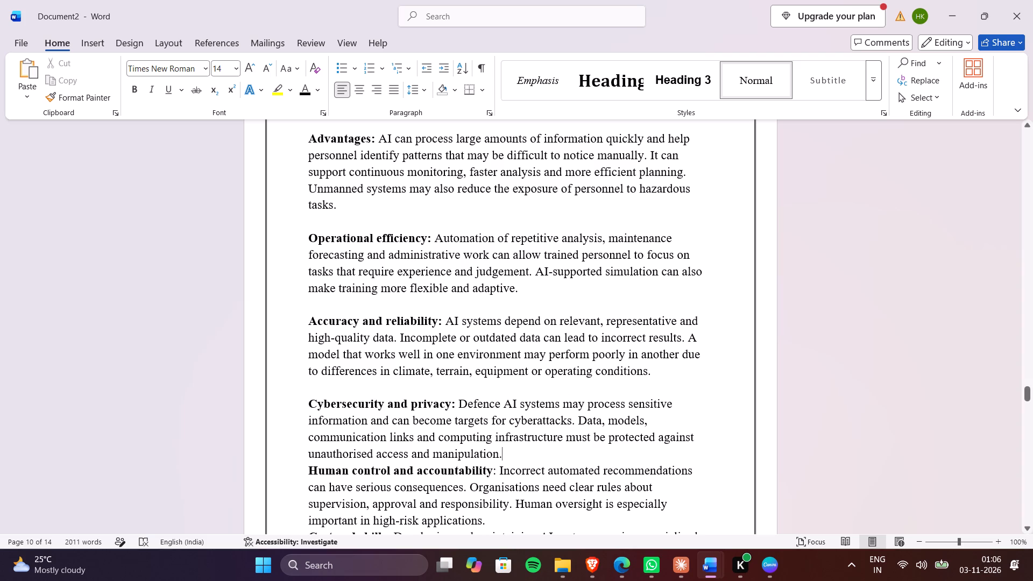
{"action": "key", "text": "Return"}
{"action": "scroll", "coordinate": [530, 443], "scroll_direction": "down", "scroll_amount": 4}
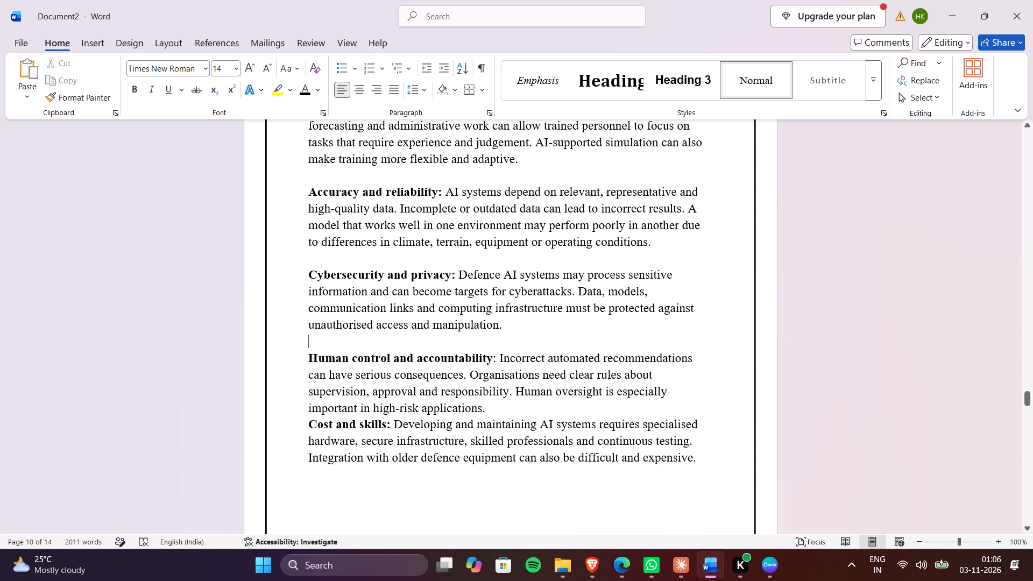
{"action": "left_click", "coordinate": [530, 408]}
{"action": "key", "text": "Return"}
{"action": "scroll", "coordinate": [542, 368], "scroll_direction": "down", "scroll_amount": 4}
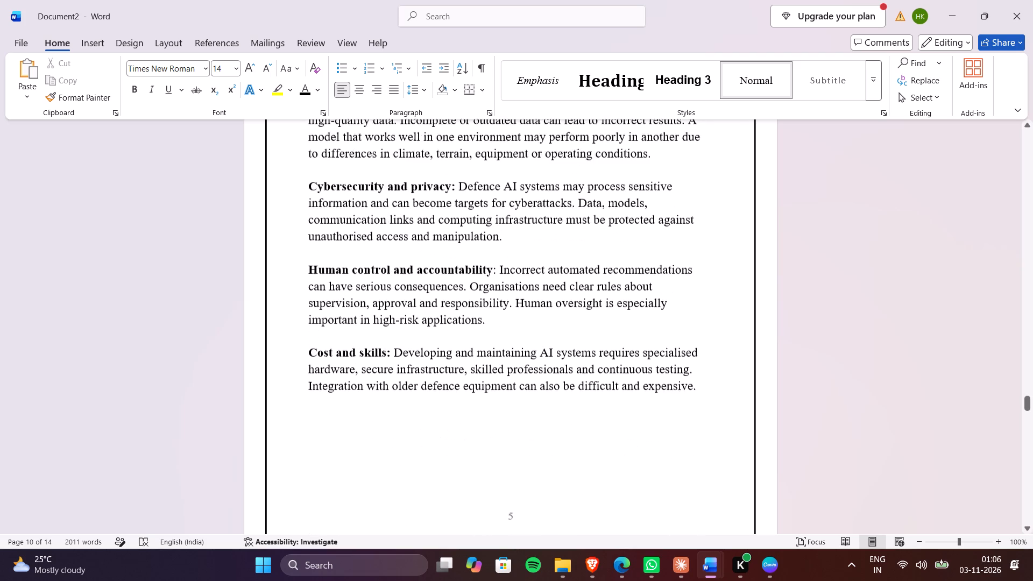
{"action": "scroll", "coordinate": [542, 368], "scroll_direction": "down", "scroll_amount": 6}
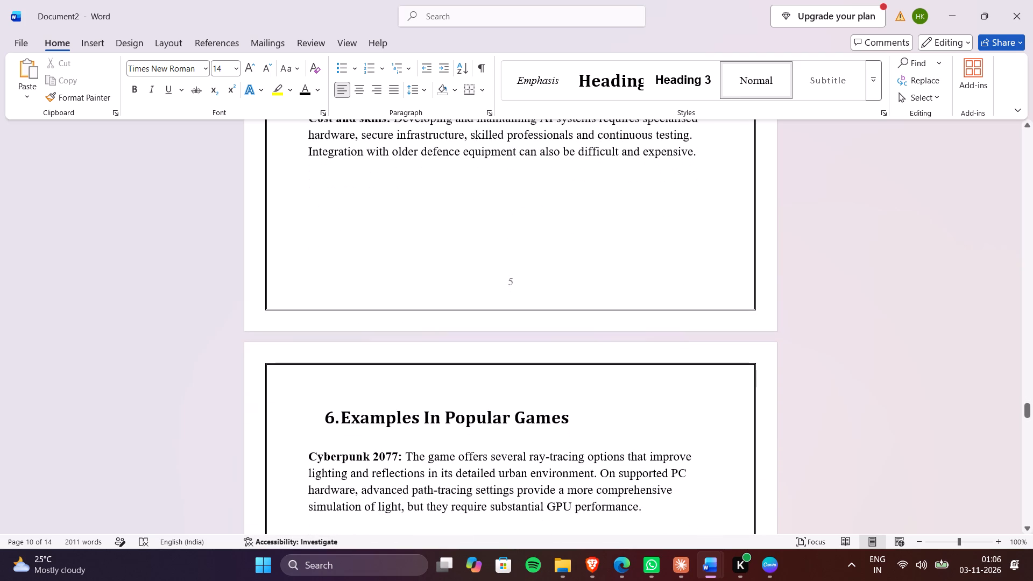
Find the section 6 title in the ChatGPT report and replace the "Examples In Popular Games" heading in Word with "Future Scope".
{"action": "key", "text": "alt+Tab"}
{"action": "scroll", "coordinate": [642, 324], "scroll_direction": "down", "scroll_amount": 6}
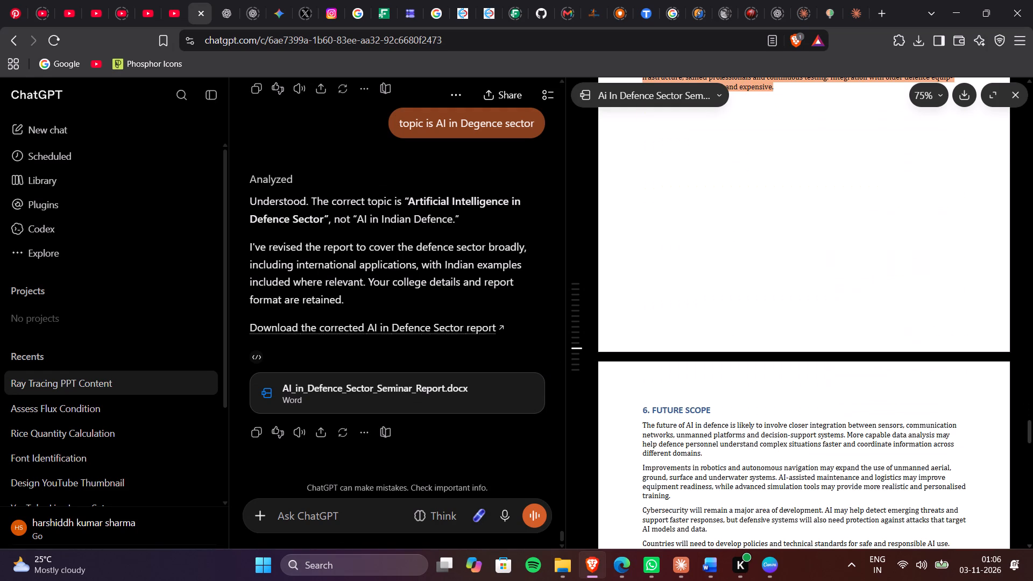
{"action": "left_click_drag", "start_coordinate": [651, 371], "coordinate": [720, 377]}
{"action": "key", "text": "ctrl+c"}
{"action": "key", "text": "alt+Tab"}
{"action": "left_click_drag", "start_coordinate": [576, 413], "coordinate": [548, 420]}
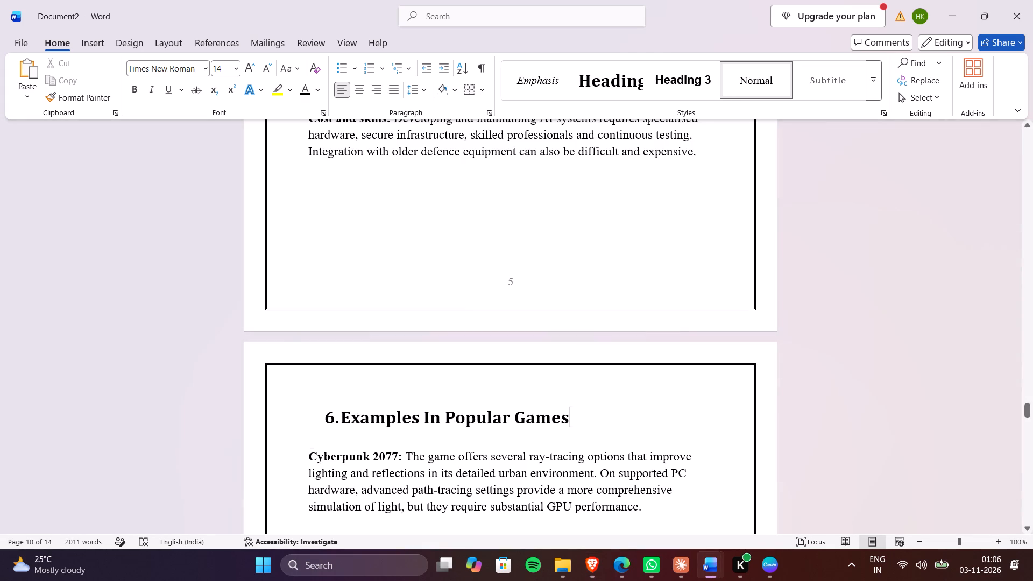
{"action": "left_click_drag", "start_coordinate": [548, 420], "coordinate": [343, 422]}
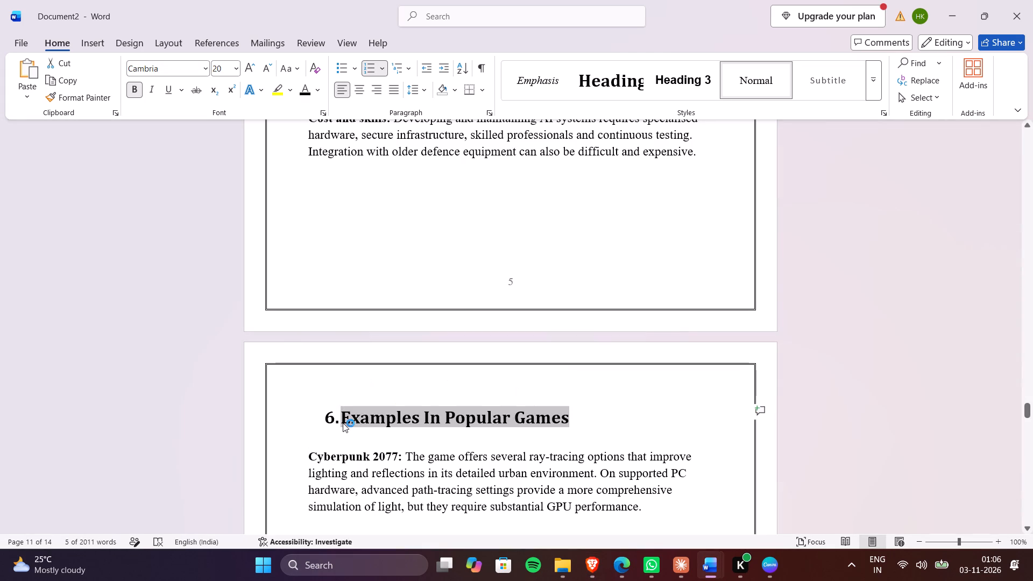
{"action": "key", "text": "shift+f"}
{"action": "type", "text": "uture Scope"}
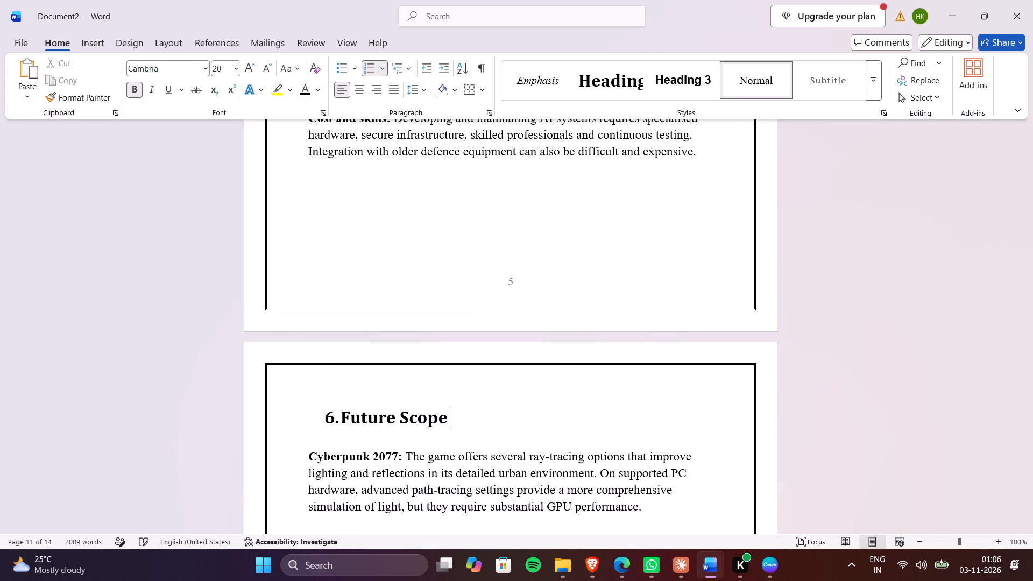
Copy the five Future Scope paragraphs from the ChatGPT report and paste them over the game examples in Word's section 6.
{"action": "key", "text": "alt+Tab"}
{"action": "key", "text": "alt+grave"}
{"action": "scroll", "coordinate": [763, 270], "scroll_direction": "down", "scroll_amount": 4}
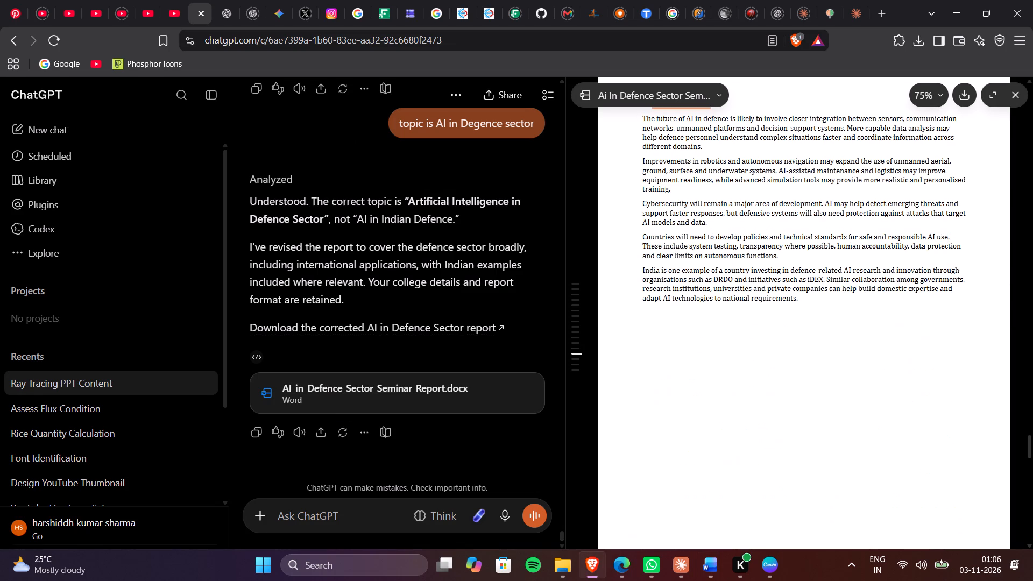
{"action": "left_click_drag", "start_coordinate": [643, 119], "coordinate": [814, 304]}
{"action": "key", "text": "ctrl+c"}
{"action": "key", "text": "alt+Tab"}
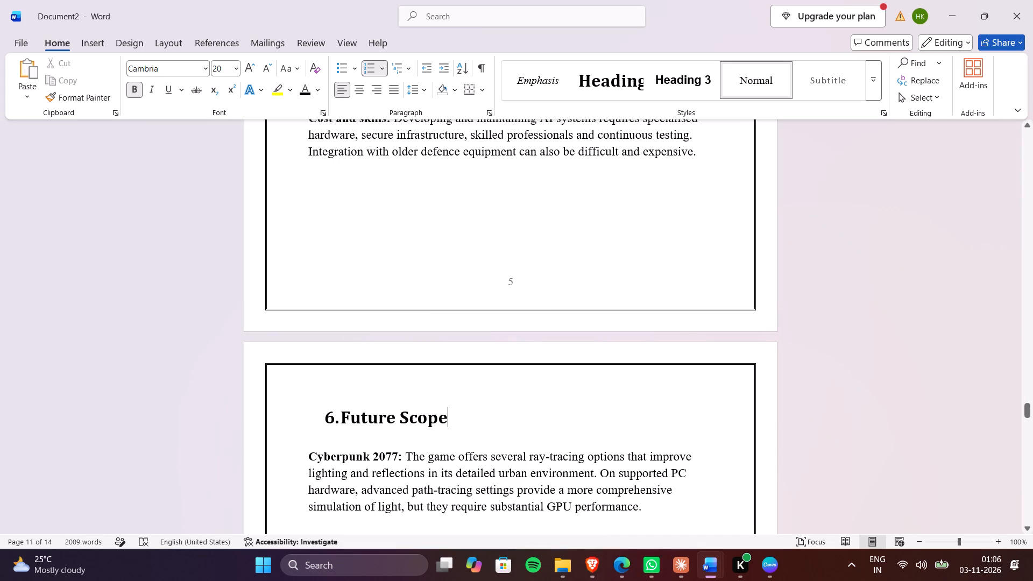
{"action": "scroll", "coordinate": [317, 459], "scroll_direction": "down", "scroll_amount": 4}
{"action": "left_click_drag", "start_coordinate": [311, 327], "coordinate": [381, 459]}
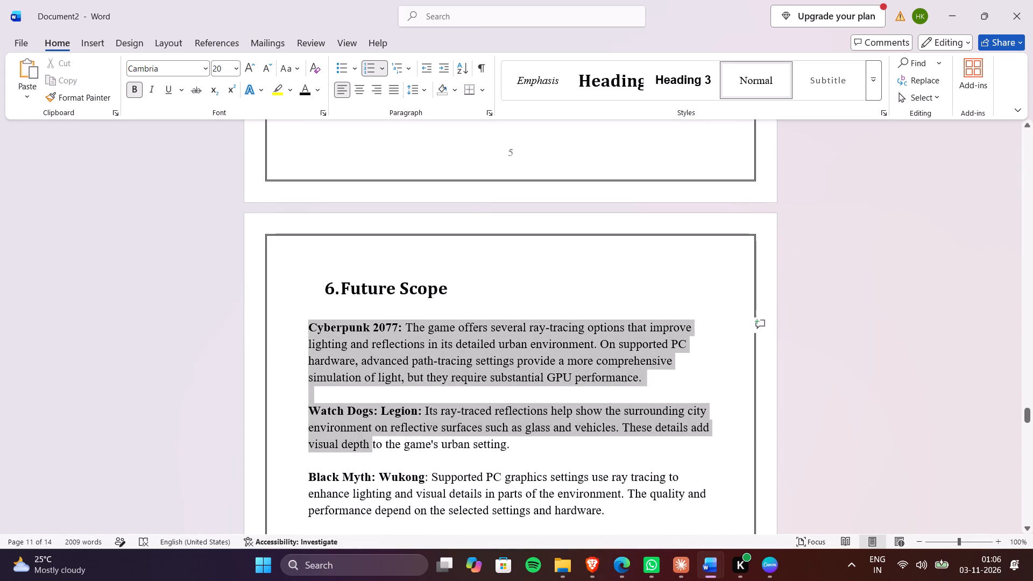
{"action": "left_click_drag", "start_coordinate": [381, 459], "coordinate": [645, 357]}
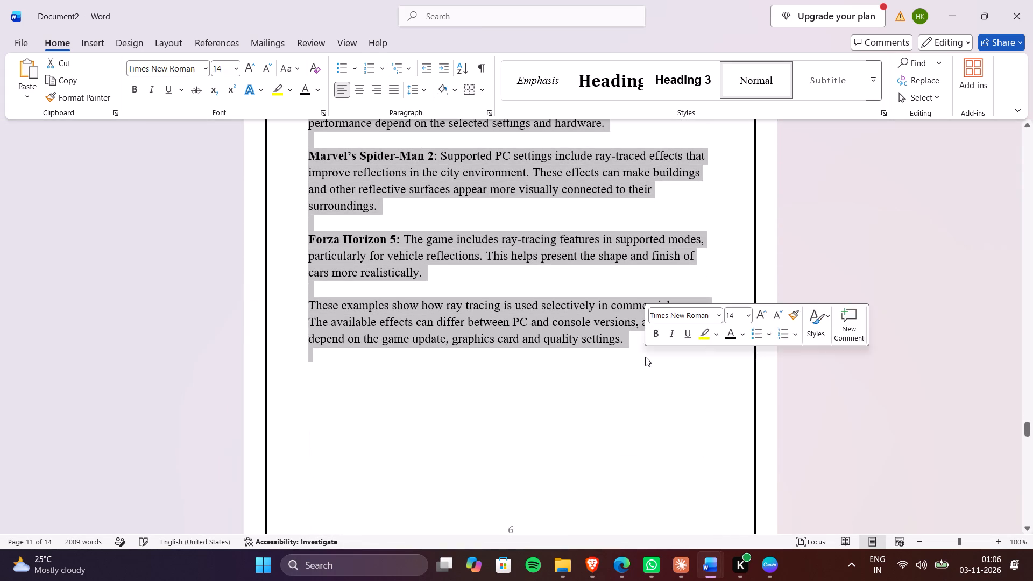
{"action": "key", "text": "ctrl+v"}
Remove bold from all the pasted body text under the Future Scope heading.
{"action": "scroll", "coordinate": [640, 355], "scroll_direction": "up", "scroll_amount": 9}
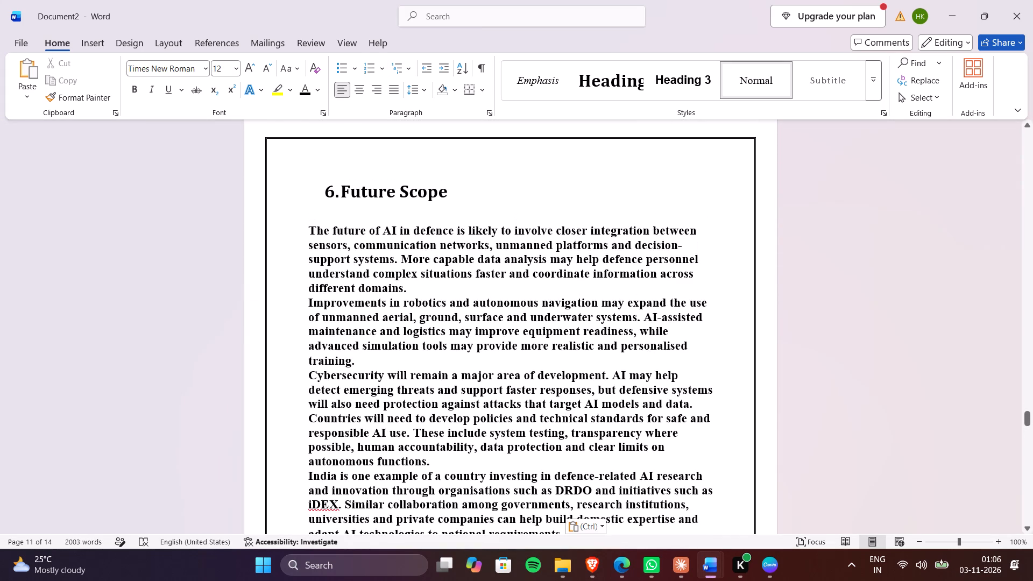
{"action": "key", "text": "ctrl+shift+Up"}
{"action": "key", "text": "ctrl+shift+Up"}
{"action": "key", "text": "ctrl+shift+Up"}
{"action": "key", "text": "ctrl+shift+Up"}
{"action": "key", "text": "ctrl+shift+Up"}
{"action": "key", "text": "ctrl+shift+Up"}
{"action": "key", "text": "ctrl+shift+Down"}
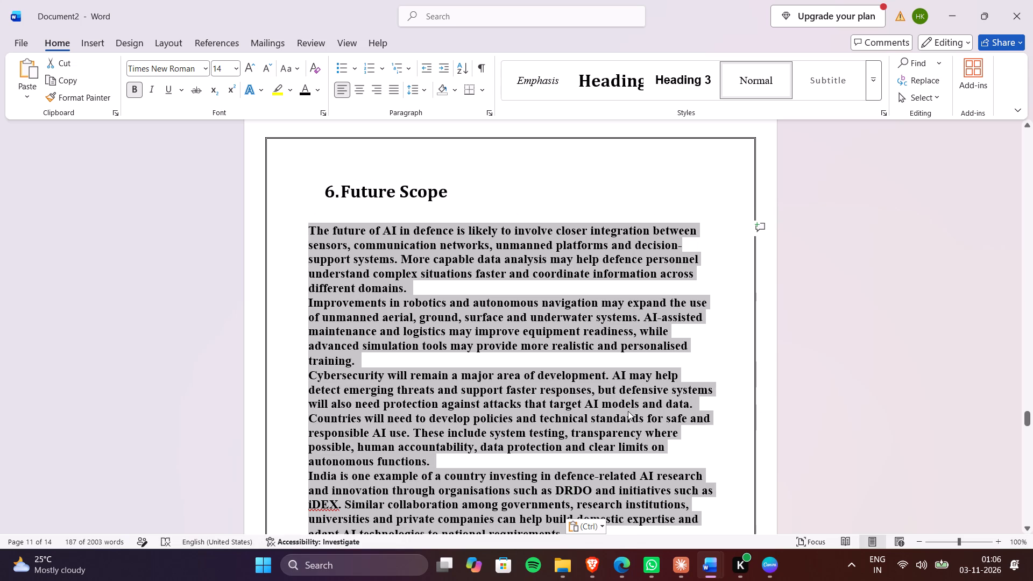
{"action": "key", "text": "ctrl+b"}
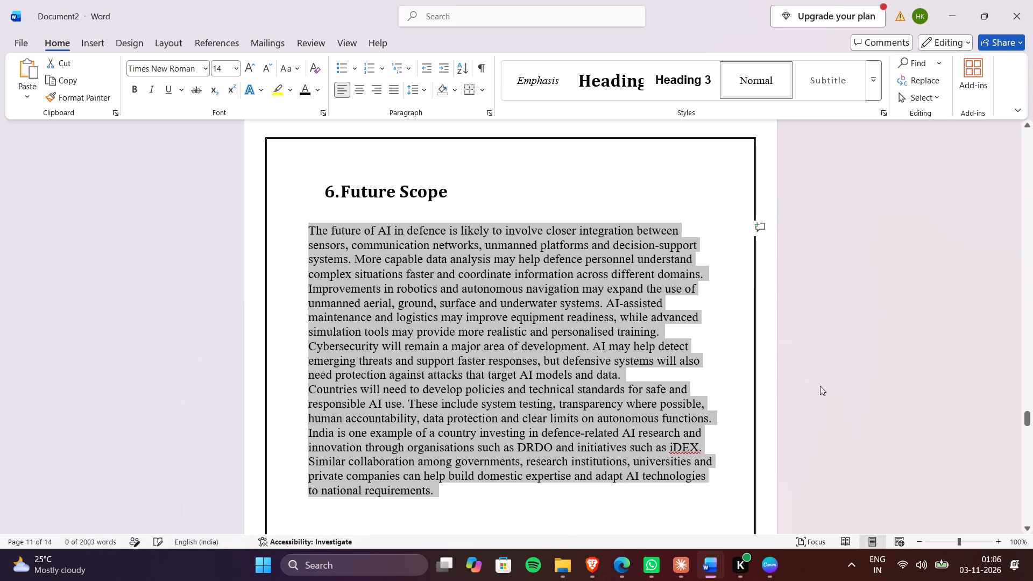
Insert blank lines between the Future Scope paragraphs and split off "Similar collaboration among governments" as its own spaced paragraph.
{"action": "left_click", "coordinate": [703, 276]}
{"action": "key", "text": "Return"}
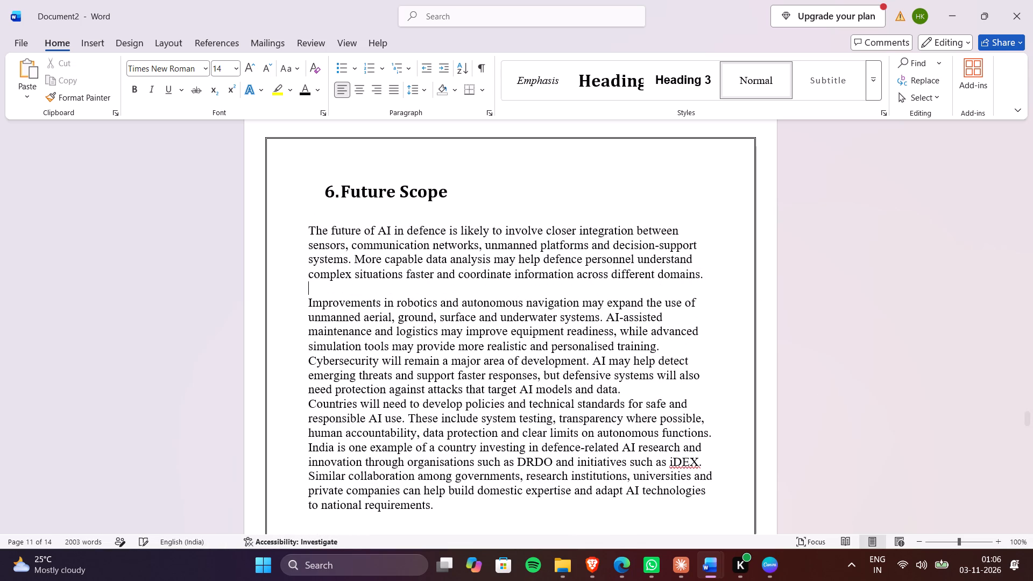
{"action": "left_click", "coordinate": [691, 345]}
{"action": "key", "text": "Return"}
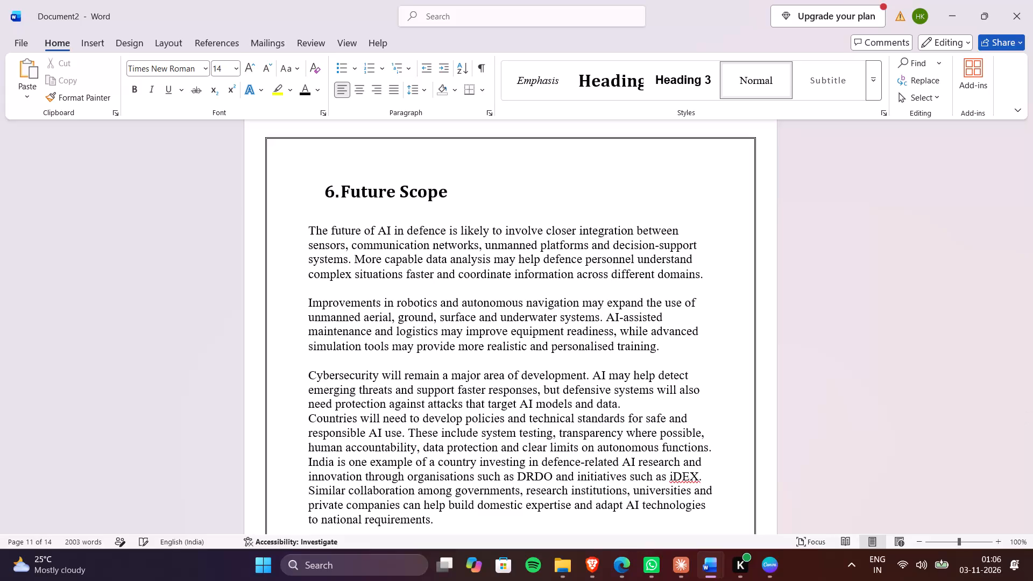
{"action": "left_click", "coordinate": [641, 409]}
{"action": "key", "text": "Return"}
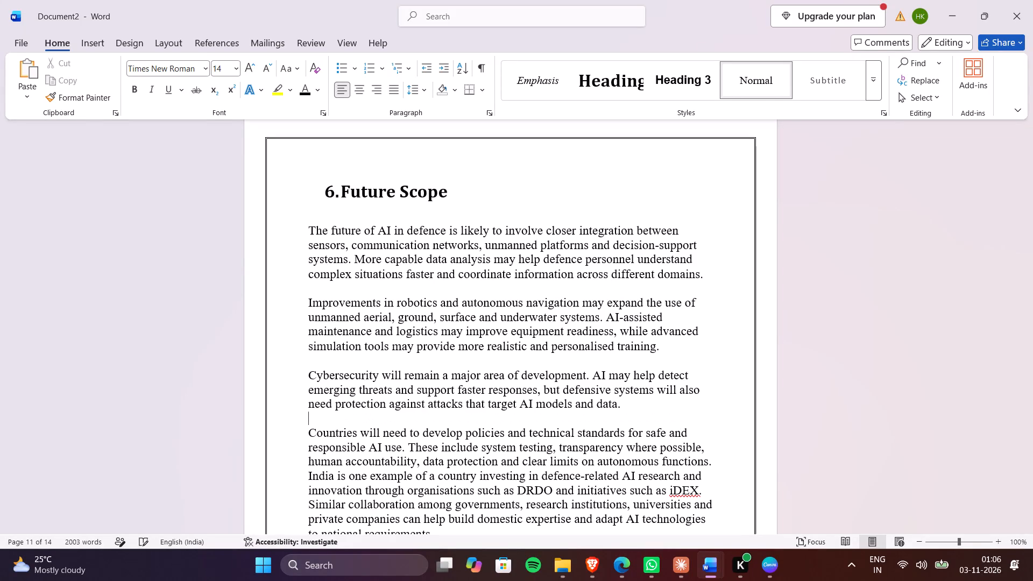
{"action": "left_click", "coordinate": [723, 458]}
{"action": "key", "text": "Return"}
{"action": "scroll", "coordinate": [723, 457], "scroll_direction": "down", "scroll_amount": 3}
{"action": "left_click", "coordinate": [711, 409]}
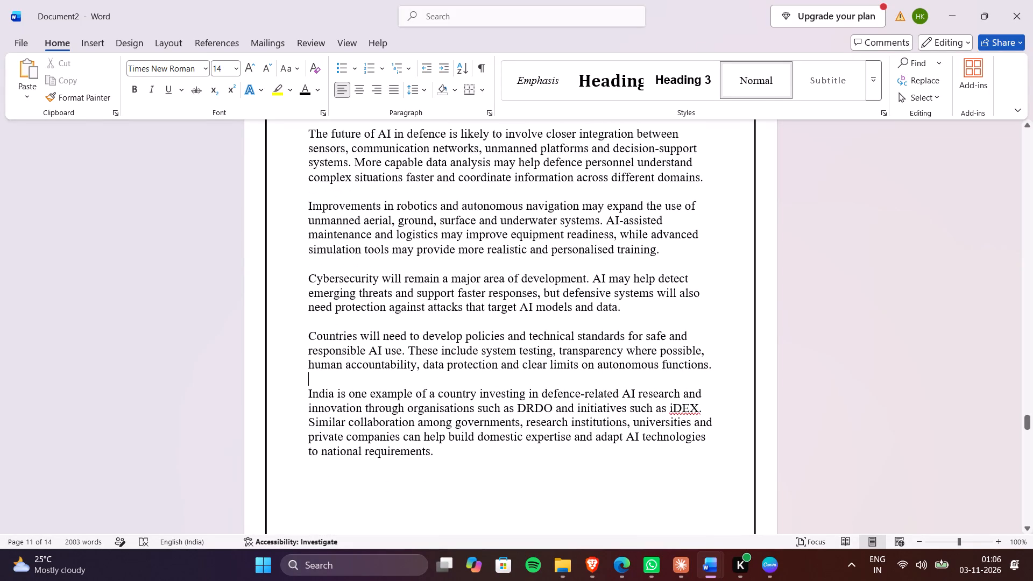
{"action": "key", "text": "Return"}
{"action": "key", "text": "Return"}
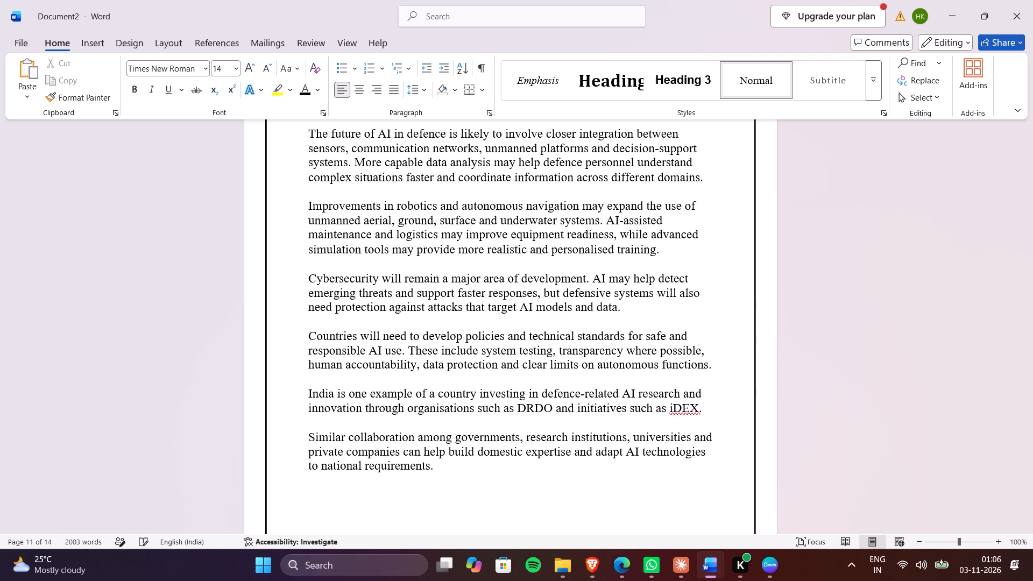
Set the line spacing of the whole Future Scope body to 1.15.
{"action": "left_click_drag", "start_coordinate": [454, 491], "coordinate": [434, 449]}
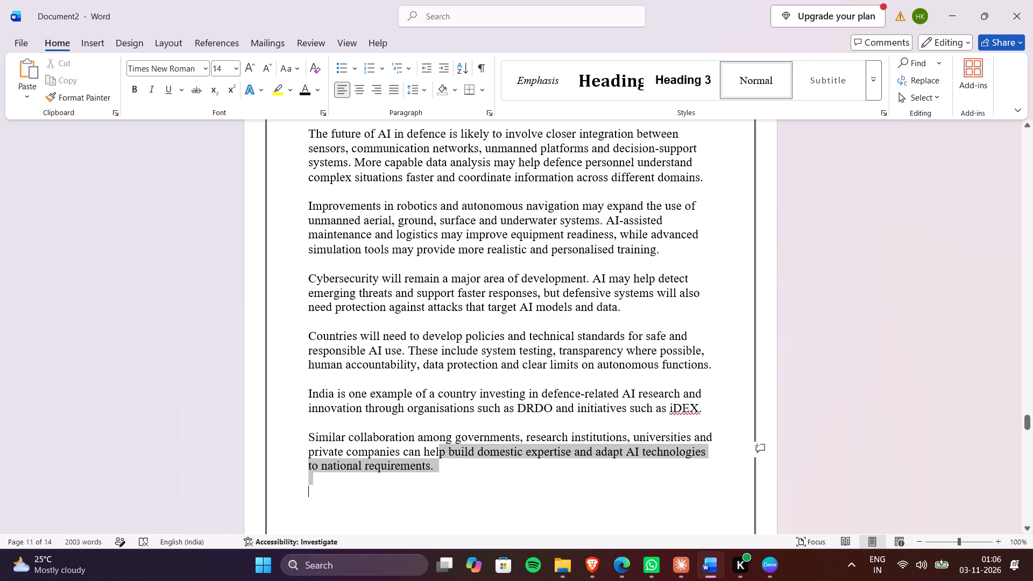
{"action": "left_click_drag", "start_coordinate": [434, 449], "coordinate": [305, 314]}
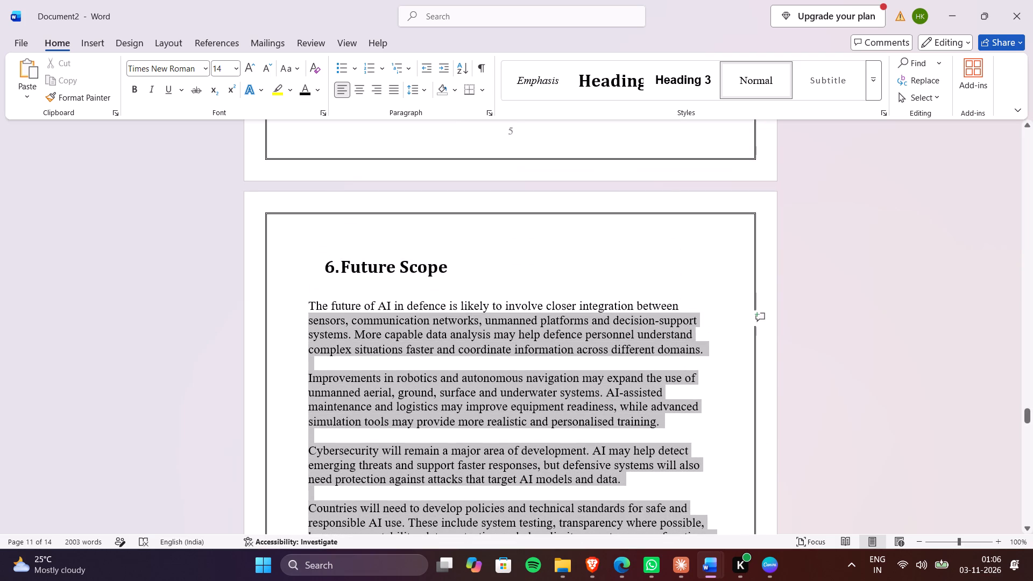
{"action": "left_click_drag", "start_coordinate": [305, 314], "coordinate": [303, 309]}
{"action": "left_click", "coordinate": [421, 85]}
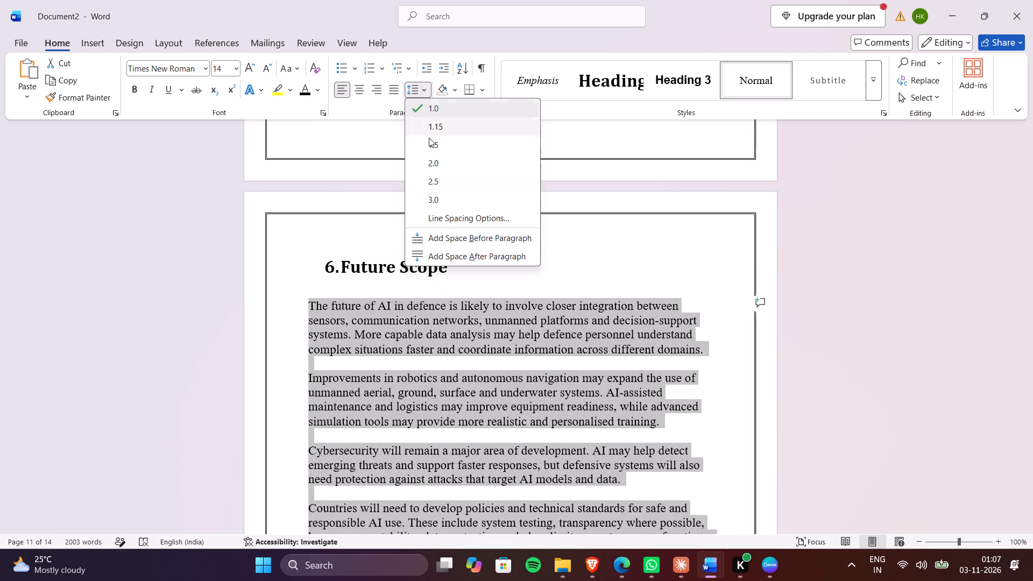
{"action": "left_click", "coordinate": [435, 131]}
Examine which section follows Future Scope in the ChatGPT report and in the Word document.
{"action": "scroll", "coordinate": [409, 374], "scroll_direction": "down", "scroll_amount": 11}
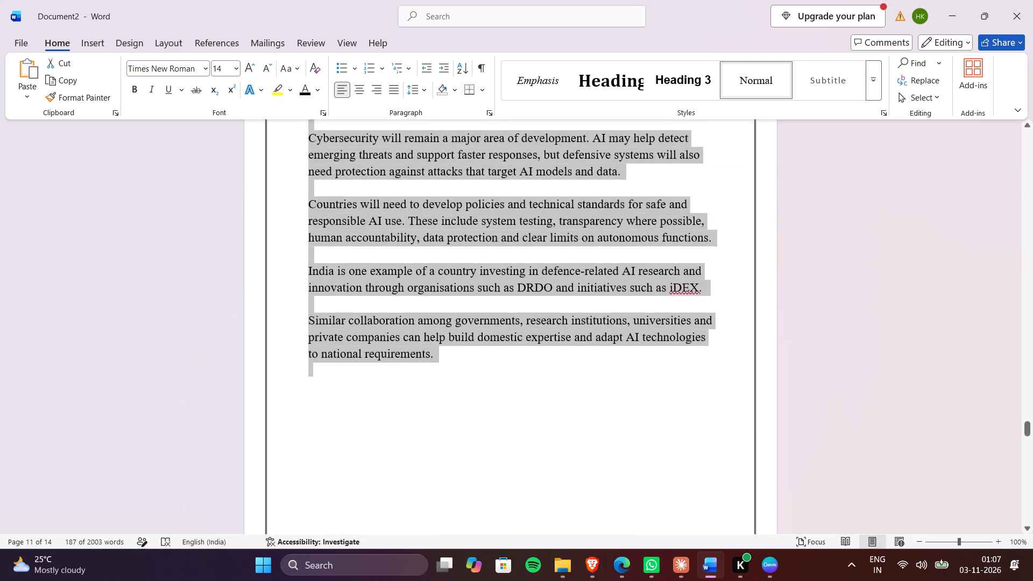
{"action": "scroll", "coordinate": [407, 373], "scroll_direction": "down", "scroll_amount": 9}
{"action": "scroll", "coordinate": [407, 373], "scroll_direction": "up", "scroll_amount": 1}
{"action": "scroll", "coordinate": [407, 373], "scroll_direction": "down", "scroll_amount": 1}
{"action": "key", "text": "alt+Tab"}
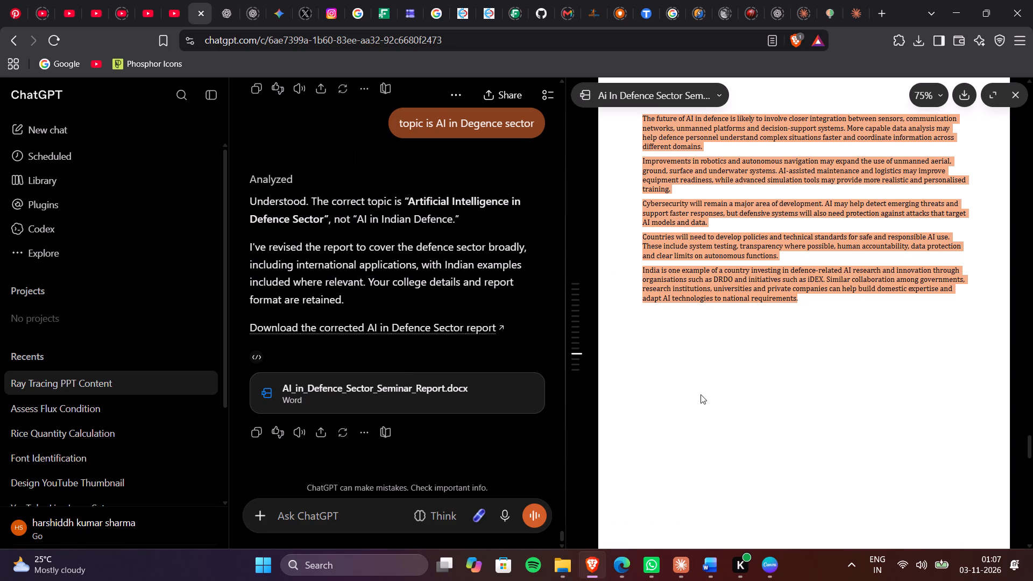
{"action": "scroll", "coordinate": [701, 394], "scroll_direction": "down", "scroll_amount": 8}
{"action": "left_click", "coordinate": [700, 391]}
{"action": "scroll", "coordinate": [712, 334], "scroll_direction": "up", "scroll_amount": 3}
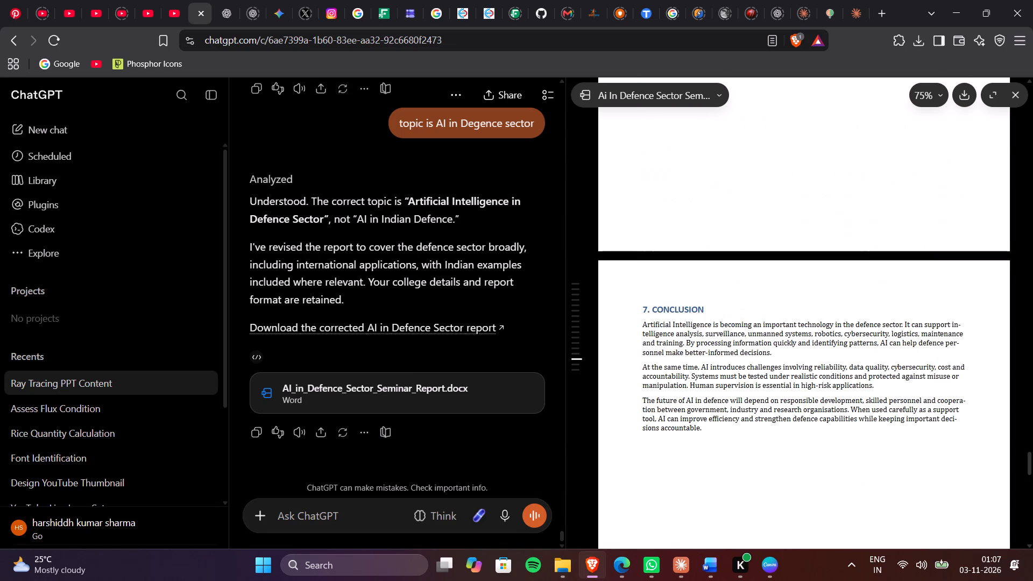
Delete Word's section 7, "Advantages, Challenges And Future Scope", including its heading, body text and leftover blank lines.
{"action": "key", "text": "alt+Tab"}
{"action": "scroll", "coordinate": [363, 409], "scroll_direction": "down", "scroll_amount": 9}
{"action": "scroll", "coordinate": [364, 408], "scroll_direction": "up", "scroll_amount": 1}
{"action": "scroll", "coordinate": [364, 408], "scroll_direction": "down", "scroll_amount": 4}
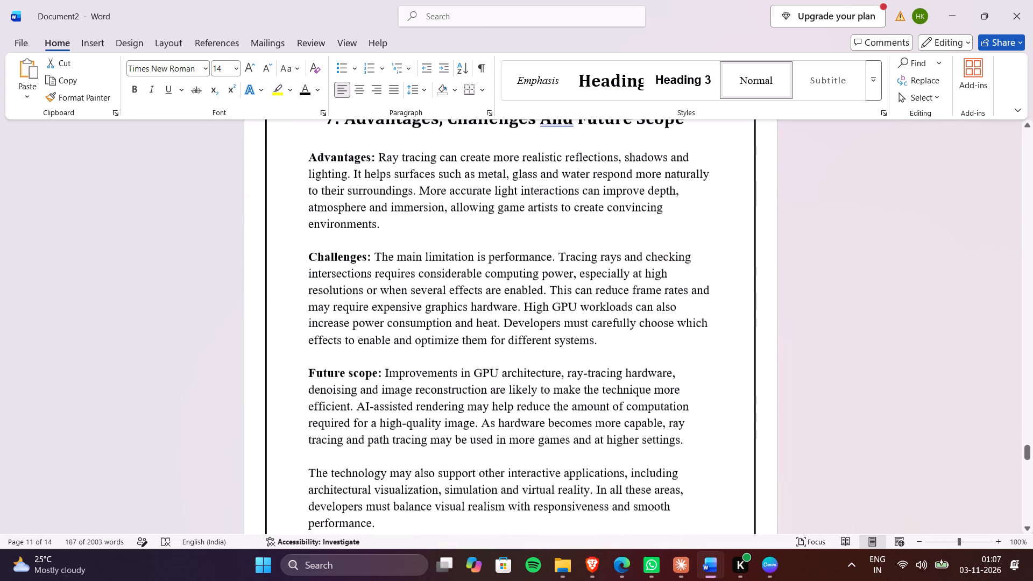
{"action": "scroll", "coordinate": [364, 408], "scroll_direction": "down", "scroll_amount": 5}
{"action": "left_click_drag", "start_coordinate": [420, 330], "coordinate": [352, 339]}
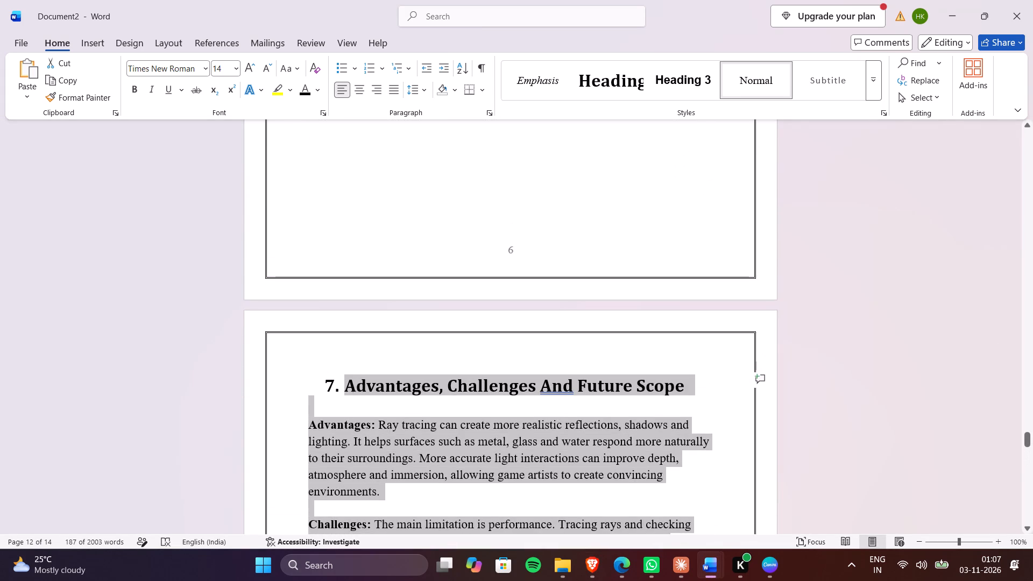
{"action": "left_click_drag", "start_coordinate": [352, 339], "coordinate": [295, 366]}
{"action": "key", "text": "BackSpace"}
{"action": "left_click_drag", "start_coordinate": [386, 443], "coordinate": [384, 466]}
{"action": "key", "text": "BackSpace"}
{"action": "key", "text": "BackSpace"}
{"action": "key", "text": "BackSpace"}
{"action": "key", "text": "BackSpace"}
{"action": "key", "text": "BackSpace"}
Check the page flow around the removed section 7 and the Conclusion heading.
{"action": "scroll", "coordinate": [381, 466], "scroll_direction": "up", "scroll_amount": 10}
{"action": "scroll", "coordinate": [380, 466], "scroll_direction": "down", "scroll_amount": 1}
{"action": "scroll", "coordinate": [380, 466], "scroll_direction": "up", "scroll_amount": 13}
{"action": "scroll", "coordinate": [380, 466], "scroll_direction": "down", "scroll_amount": 2}
{"action": "scroll", "coordinate": [380, 466], "scroll_direction": "up", "scroll_amount": 1}
{"action": "scroll", "coordinate": [380, 466], "scroll_direction": "down", "scroll_amount": 13}
{"action": "scroll", "coordinate": [380, 466], "scroll_direction": "up", "scroll_amount": 1}
{"action": "scroll", "coordinate": [380, 466], "scroll_direction": "down", "scroll_amount": 14}
{"action": "left_click", "coordinate": [395, 375]}
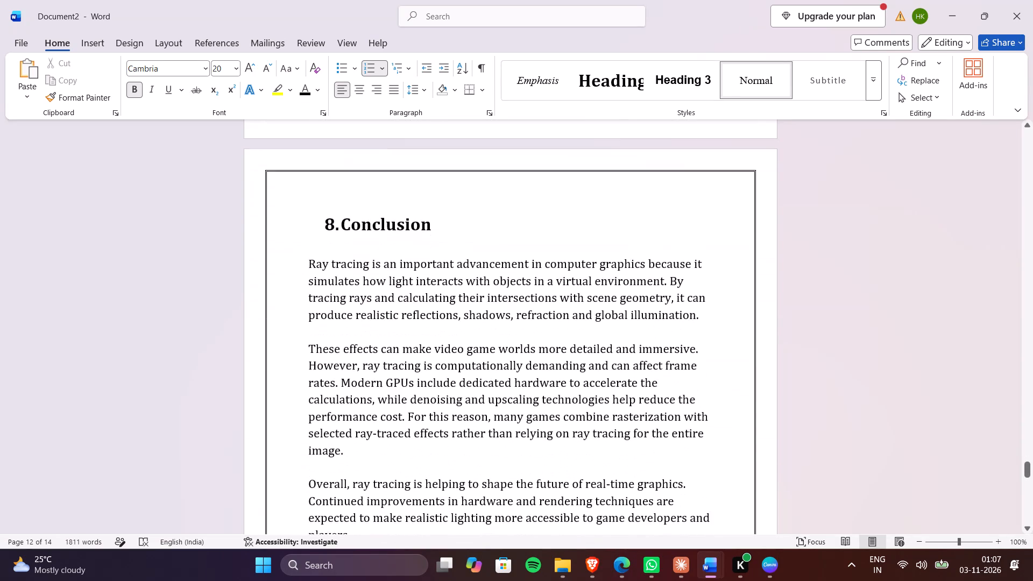
Copy the three Conclusion paragraphs from the ChatGPT report and paste them over the ray-tracing text under Word's Conclusion heading.
{"action": "key", "text": "alt+Tab"}
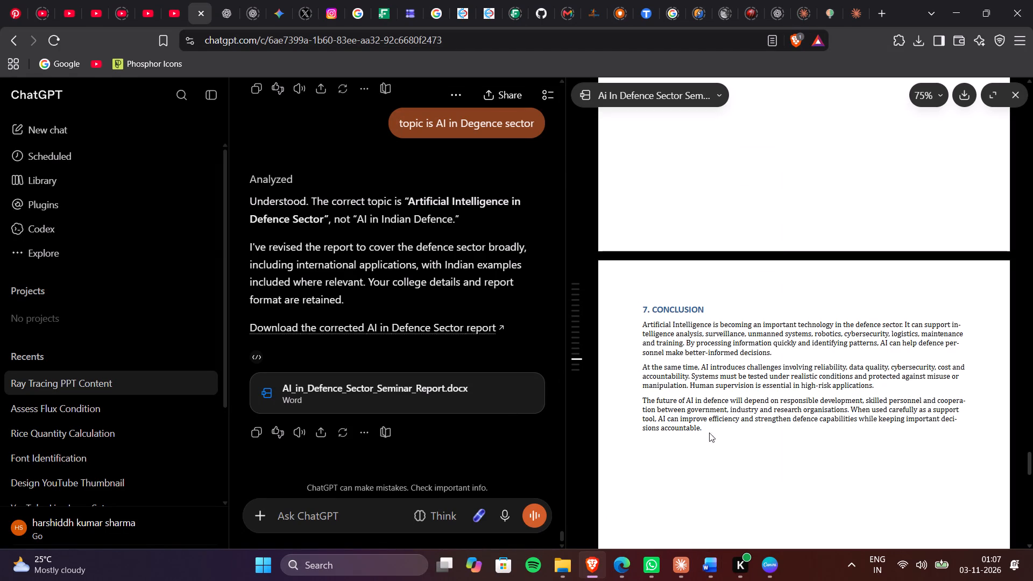
{"action": "left_click_drag", "start_coordinate": [715, 432], "coordinate": [638, 324]}
{"action": "key", "text": "ctrl+c"}
{"action": "key", "text": "alt+Tab"}
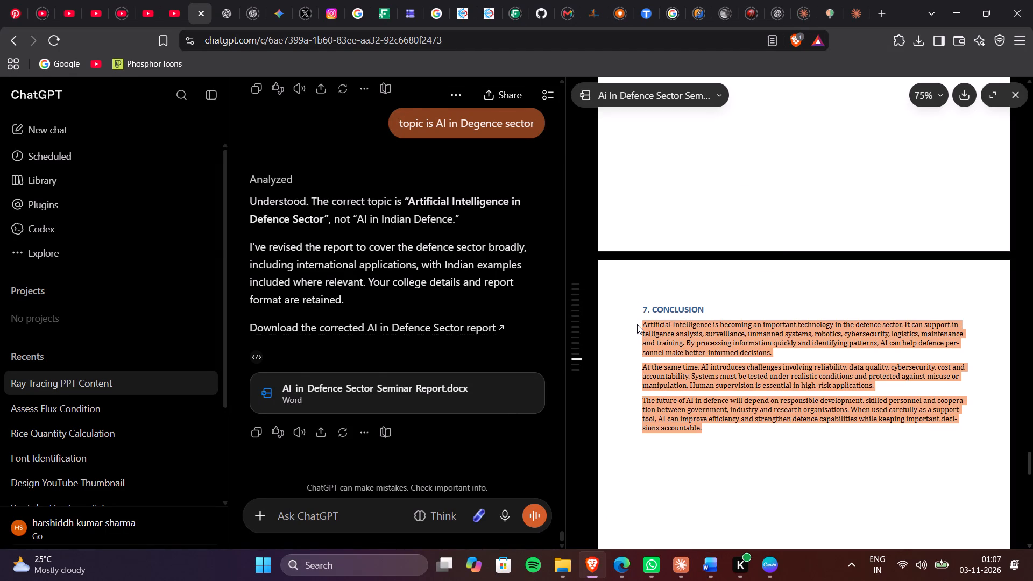
{"action": "left_click_drag", "start_coordinate": [308, 263], "coordinate": [476, 509]}
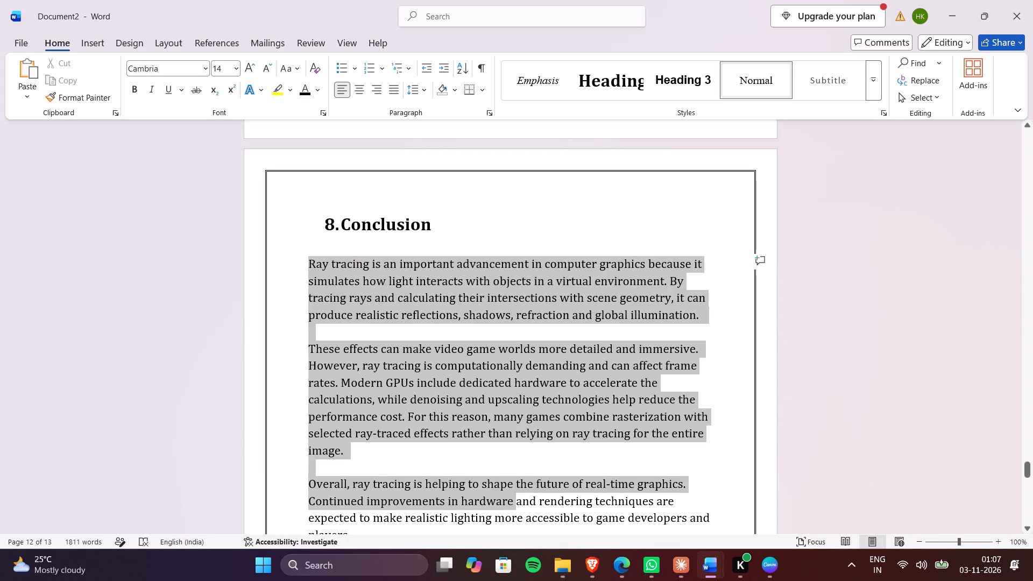
{"action": "left_click_drag", "start_coordinate": [476, 509], "coordinate": [428, 243]}
{"action": "key", "text": "ctrl+v"}
Insert a blank line between each of the three Conclusion paragraphs.
{"action": "scroll", "coordinate": [395, 306], "scroll_direction": "up", "scroll_amount": 5}
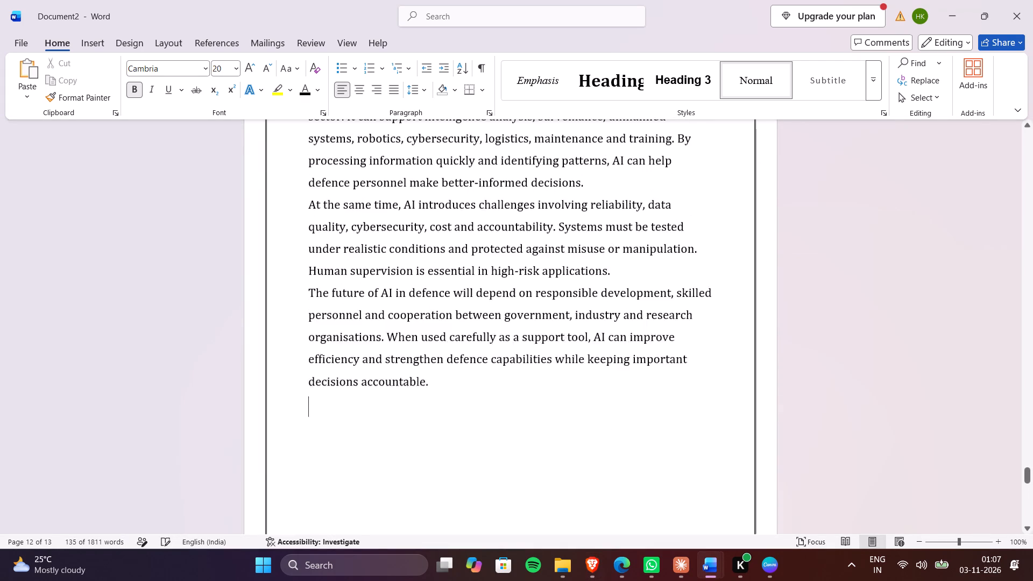
{"action": "scroll", "coordinate": [395, 306], "scroll_direction": "up", "scroll_amount": 3}
{"action": "left_click", "coordinate": [622, 322]}
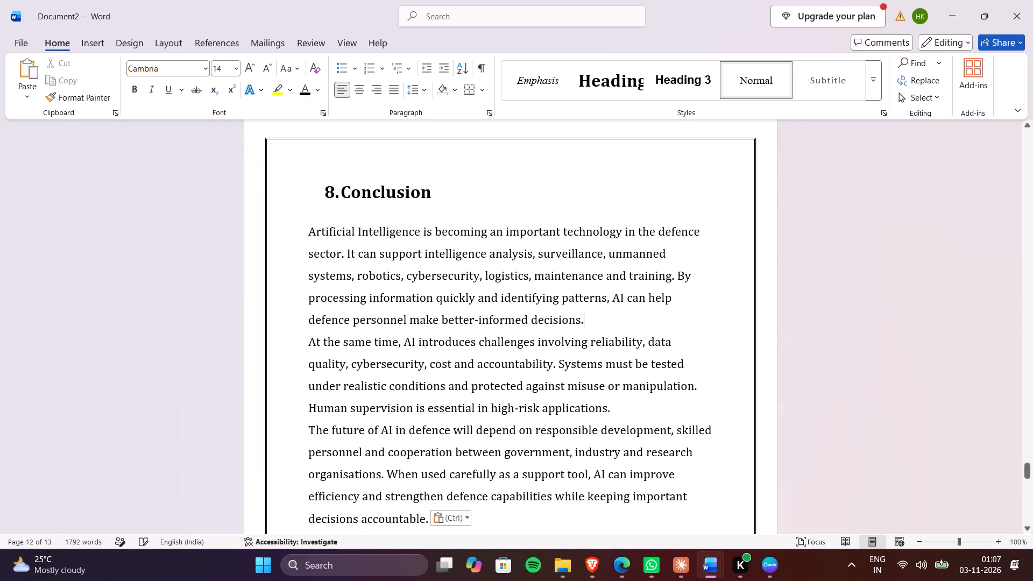
{"action": "key", "text": "Return"}
{"action": "left_click", "coordinate": [623, 427]}
{"action": "key", "text": "Return"}
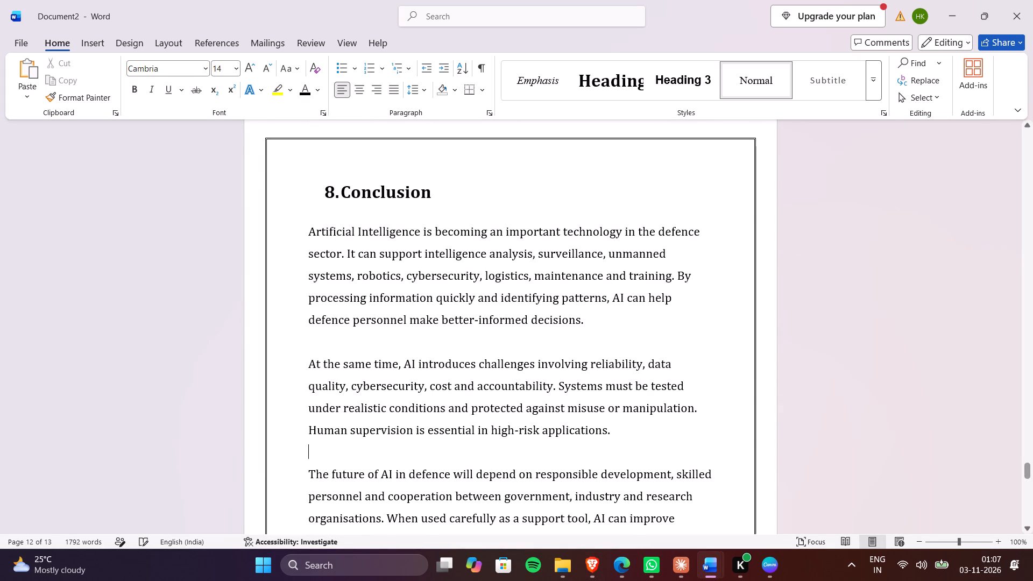
Set the line spacing of the Conclusion body paragraphs to 1.15.
{"action": "scroll", "coordinate": [550, 431], "scroll_direction": "down", "scroll_amount": 3}
{"action": "left_click_drag", "start_coordinate": [467, 492], "coordinate": [312, 152]}
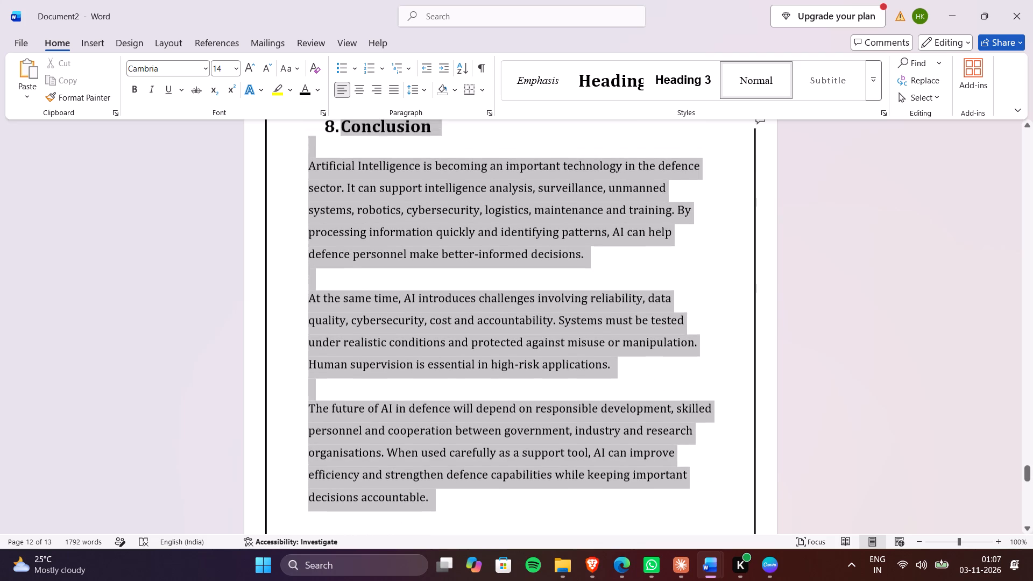
{"action": "left_click_drag", "start_coordinate": [312, 152], "coordinate": [313, 174]}
{"action": "left_click", "coordinate": [419, 86]}
{"action": "left_click", "coordinate": [458, 126]}
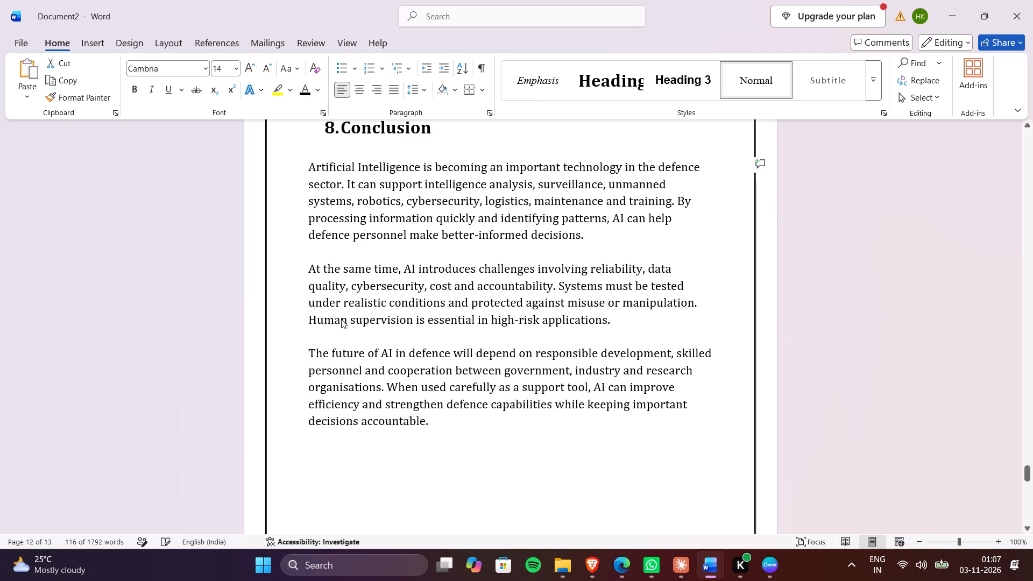
{"action": "scroll", "coordinate": [346, 303], "scroll_direction": "up", "scroll_amount": 2}
{"action": "left_click", "coordinate": [334, 205]}
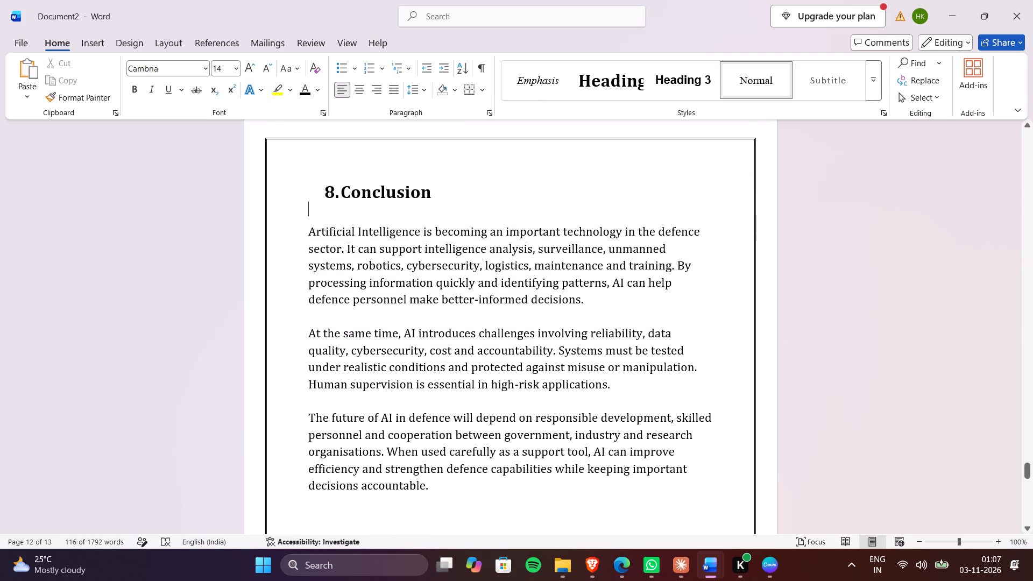
Change the Conclusion heading's number to 7.
{"action": "left_click", "coordinate": [332, 190]}
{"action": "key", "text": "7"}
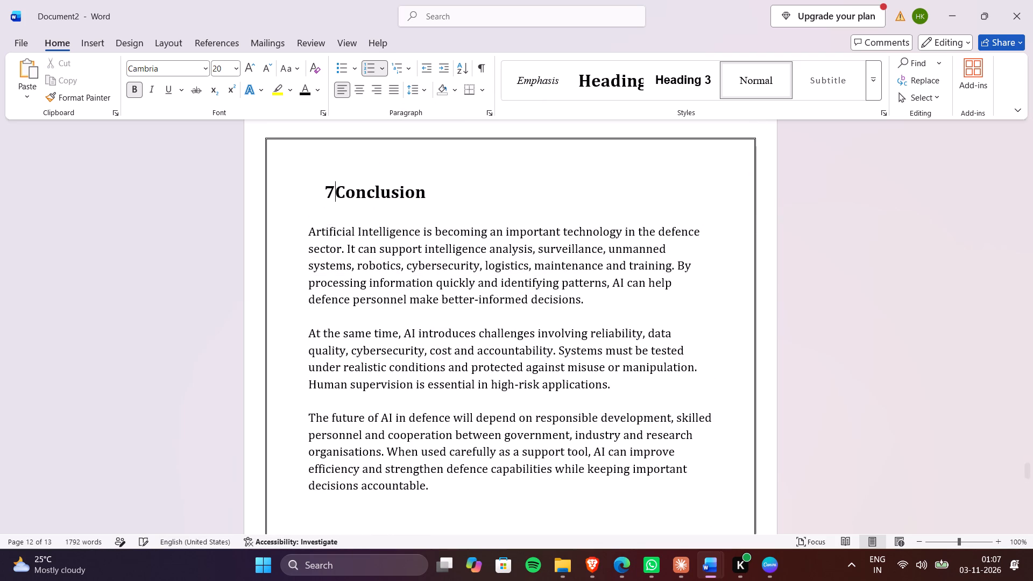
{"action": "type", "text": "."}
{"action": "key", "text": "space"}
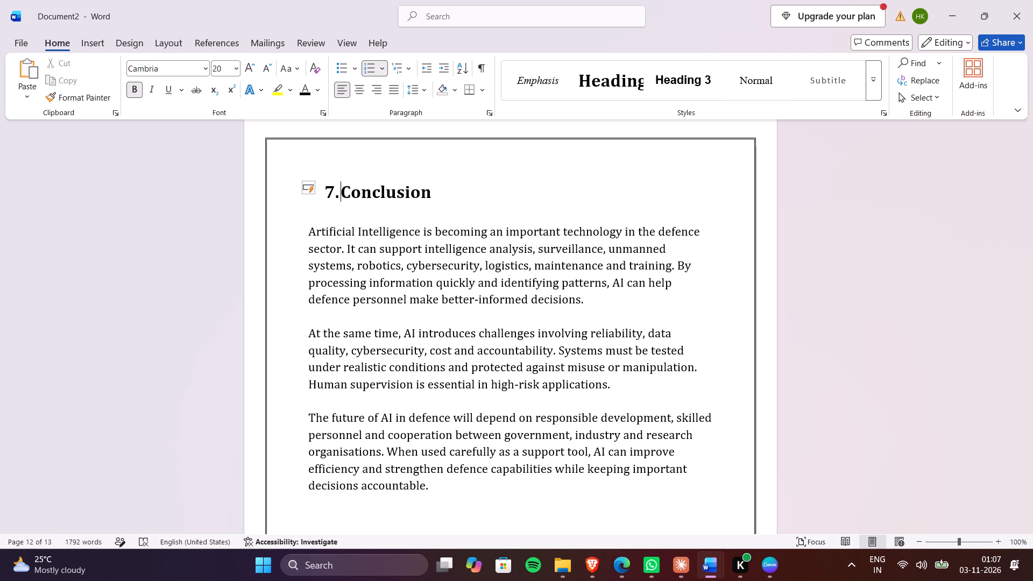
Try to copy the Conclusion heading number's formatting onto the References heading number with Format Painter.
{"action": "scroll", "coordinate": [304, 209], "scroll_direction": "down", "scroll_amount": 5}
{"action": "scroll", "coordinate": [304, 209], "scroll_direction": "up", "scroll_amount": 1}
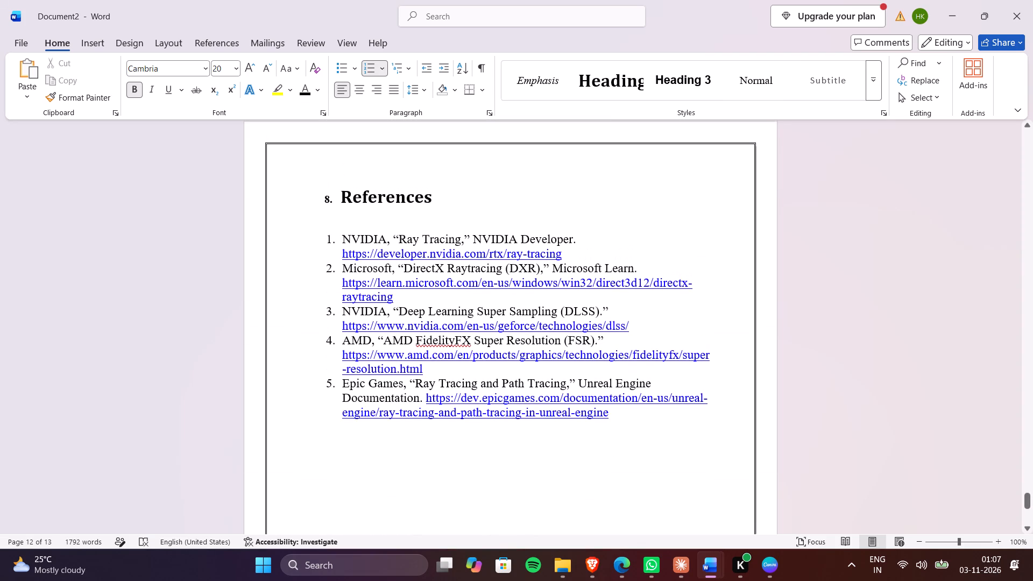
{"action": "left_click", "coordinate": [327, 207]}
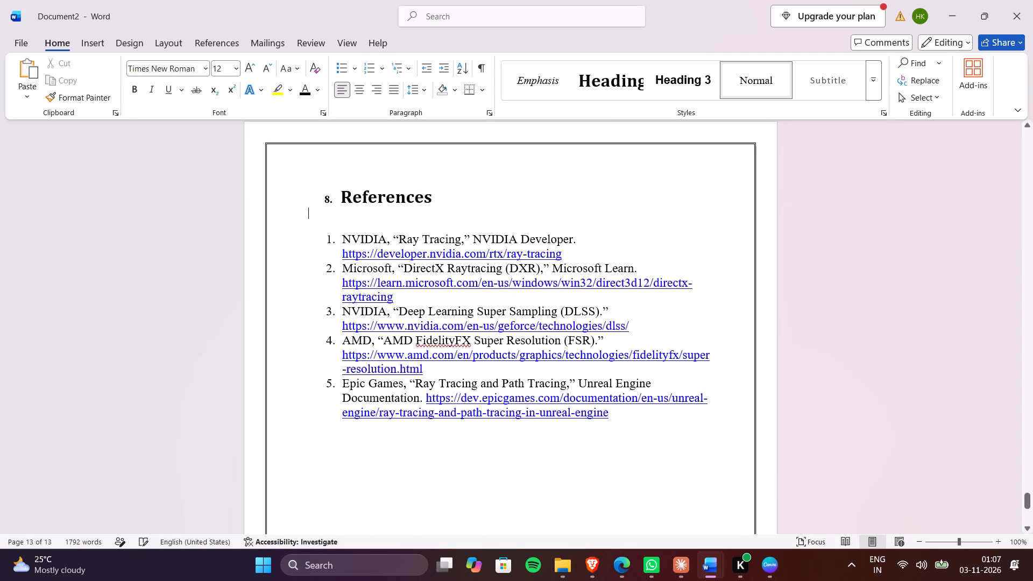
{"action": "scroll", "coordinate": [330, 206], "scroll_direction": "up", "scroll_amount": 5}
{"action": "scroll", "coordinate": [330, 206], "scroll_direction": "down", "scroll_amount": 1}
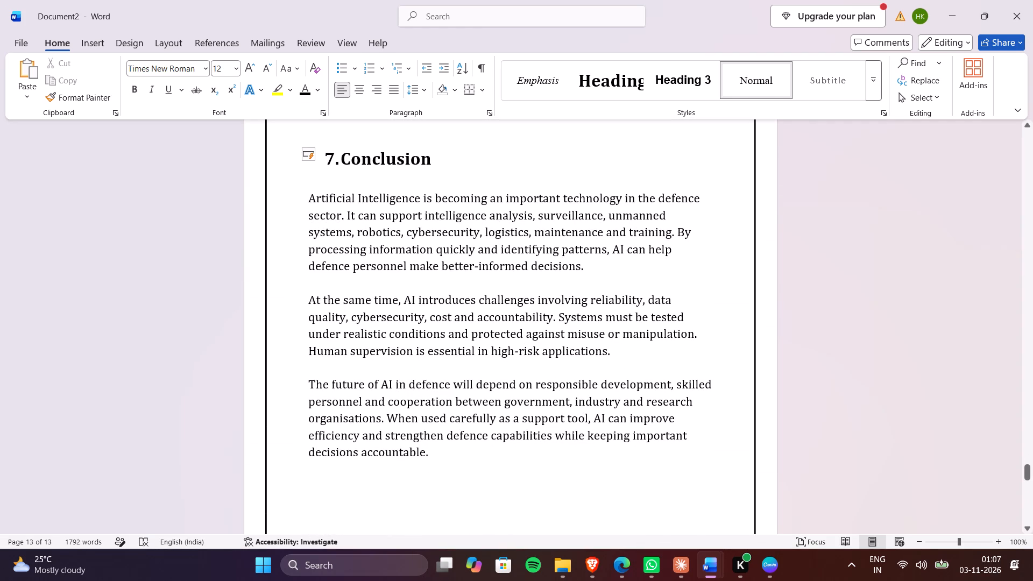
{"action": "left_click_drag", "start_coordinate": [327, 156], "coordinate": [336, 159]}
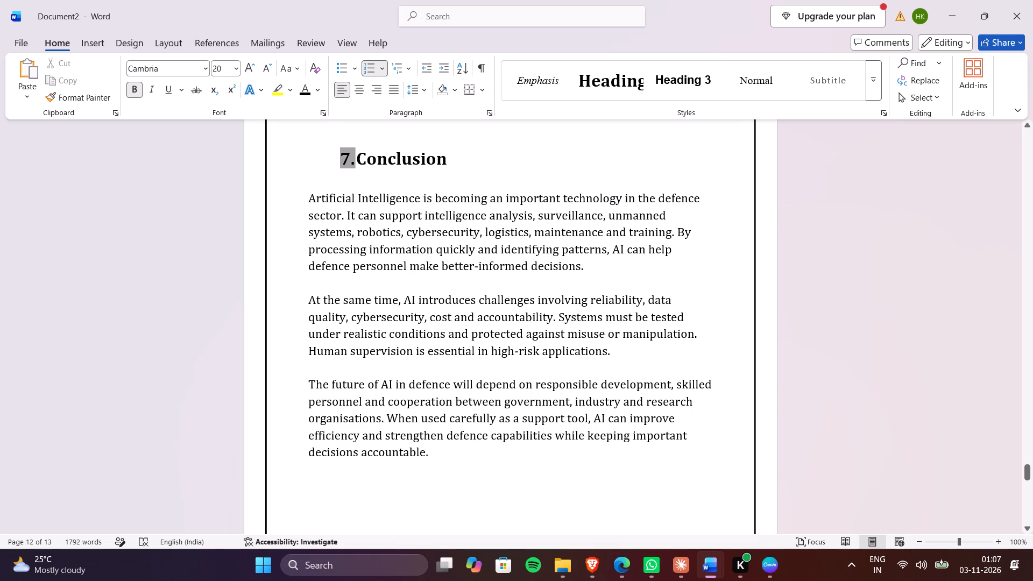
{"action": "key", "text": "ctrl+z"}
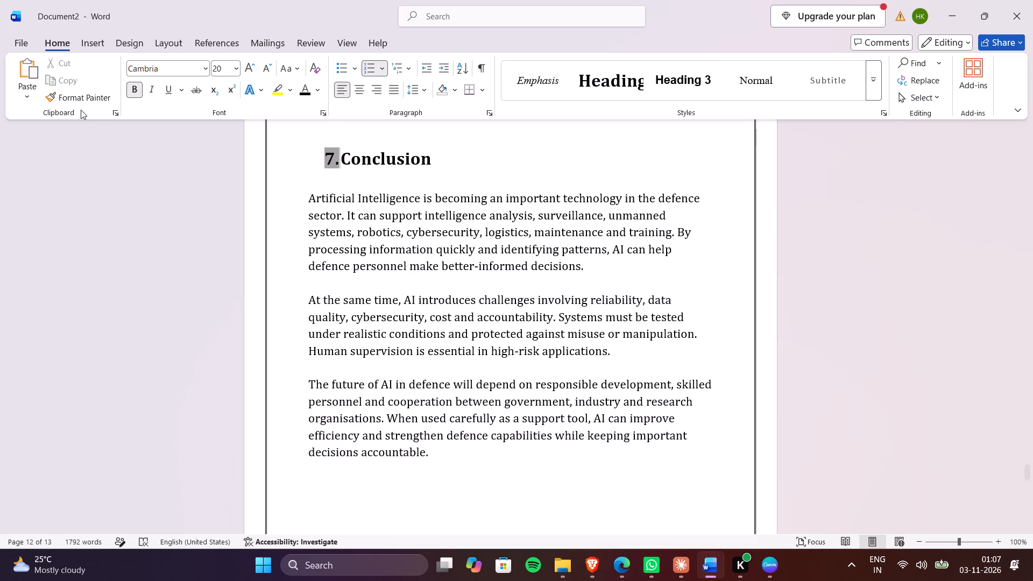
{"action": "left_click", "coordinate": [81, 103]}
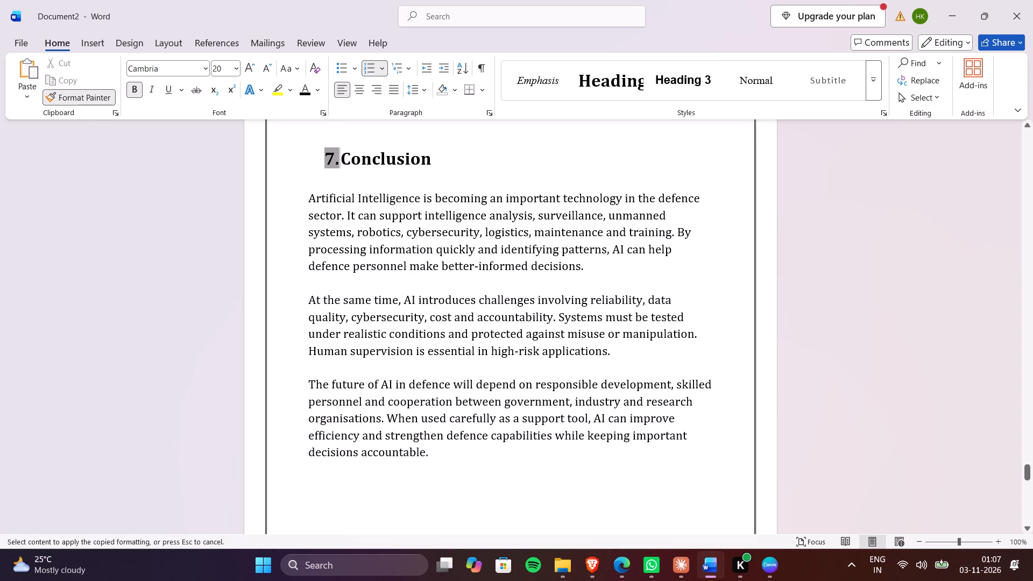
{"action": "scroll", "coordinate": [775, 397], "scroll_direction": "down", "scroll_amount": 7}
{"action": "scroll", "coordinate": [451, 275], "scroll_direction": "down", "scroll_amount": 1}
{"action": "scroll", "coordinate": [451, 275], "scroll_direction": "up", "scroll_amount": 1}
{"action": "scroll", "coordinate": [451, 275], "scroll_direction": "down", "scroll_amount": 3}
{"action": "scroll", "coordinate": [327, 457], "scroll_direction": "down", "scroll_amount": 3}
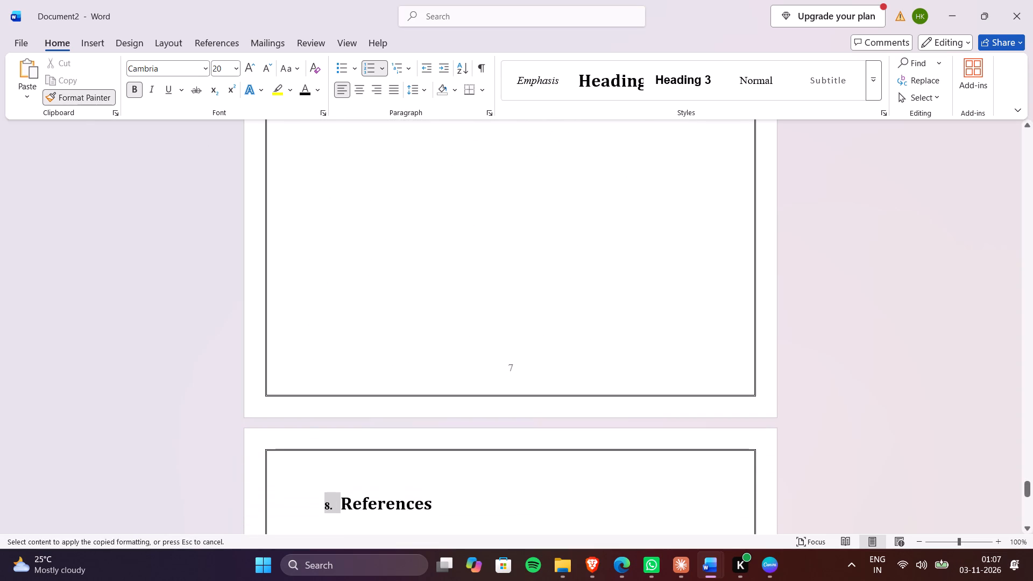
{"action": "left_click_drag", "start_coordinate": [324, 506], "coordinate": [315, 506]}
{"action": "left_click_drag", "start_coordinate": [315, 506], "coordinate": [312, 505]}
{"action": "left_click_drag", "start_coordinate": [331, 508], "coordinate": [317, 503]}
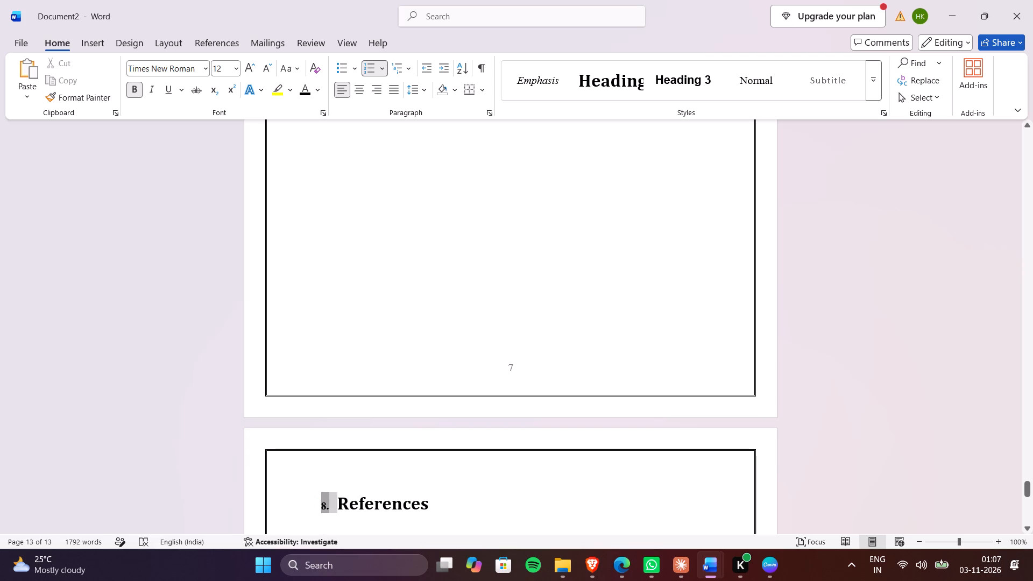
Set the References heading's number to Cambria, size 20, to match the Conclusion heading's number.
{"action": "scroll", "coordinate": [402, 238], "scroll_direction": "up", "scroll_amount": 7}
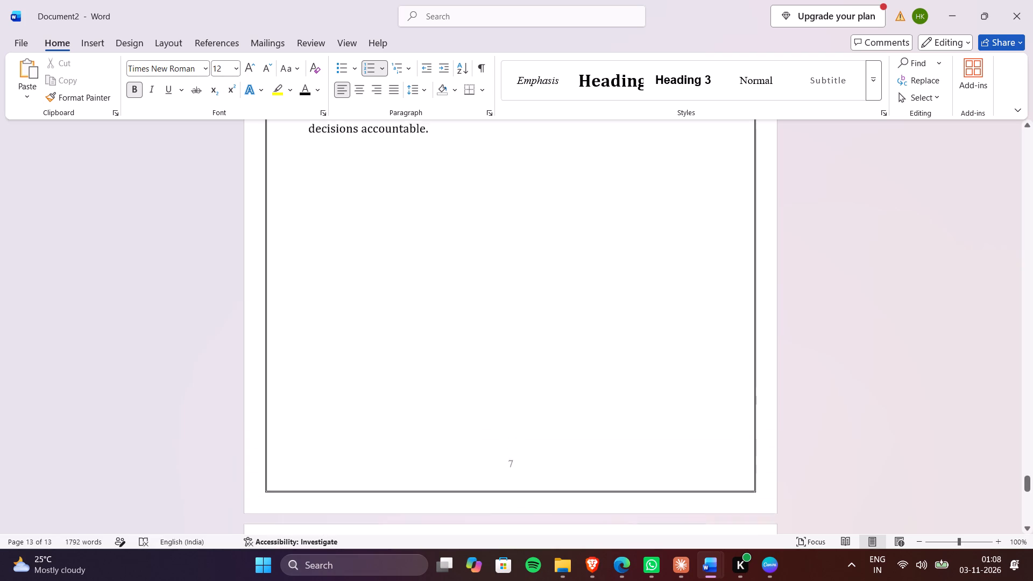
{"action": "scroll", "coordinate": [402, 238], "scroll_direction": "up", "scroll_amount": 3}
{"action": "scroll", "coordinate": [328, 146], "scroll_direction": "up", "scroll_amount": 4}
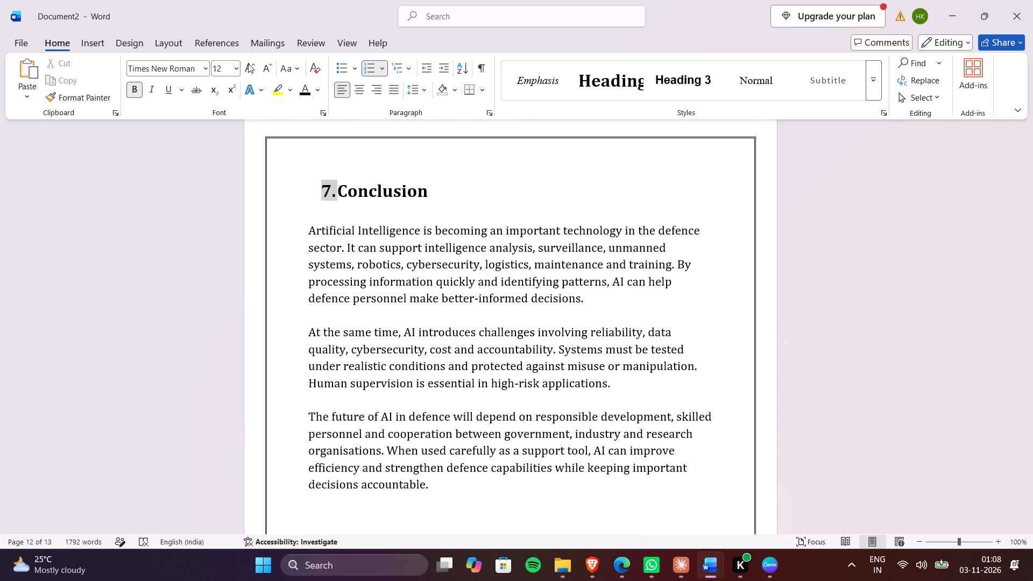
{"action": "left_click", "coordinate": [327, 189]}
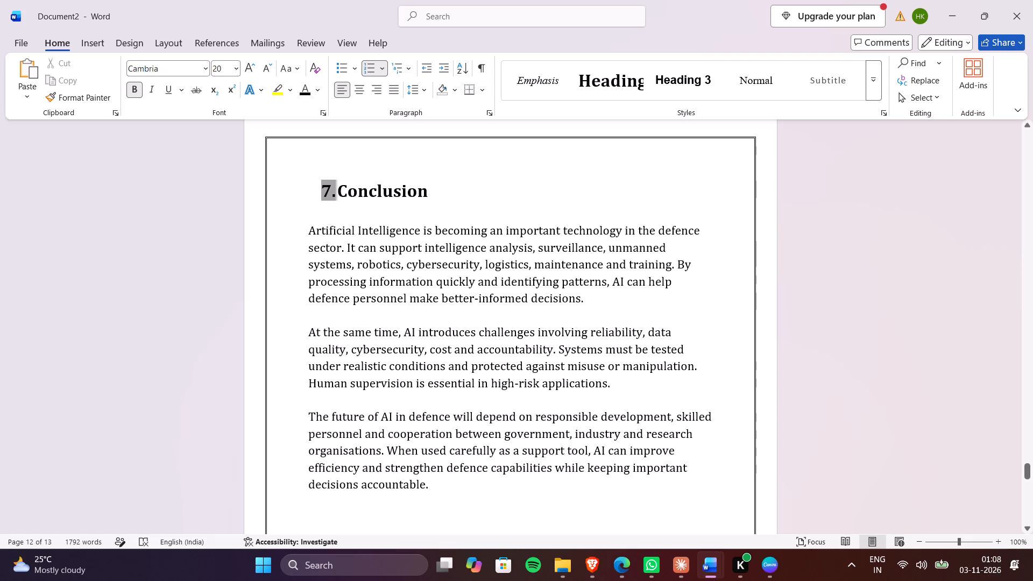
{"action": "scroll", "coordinate": [326, 218], "scroll_direction": "down", "scroll_amount": 15}
{"action": "scroll", "coordinate": [326, 223], "scroll_direction": "up", "scroll_amount": 1}
{"action": "scroll", "coordinate": [326, 223], "scroll_direction": "down", "scroll_amount": 2}
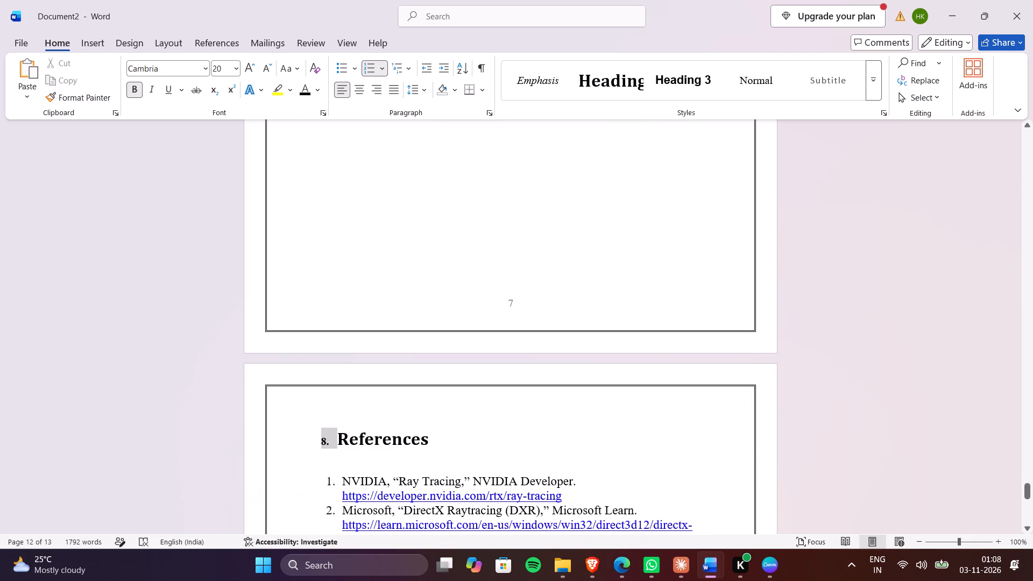
{"action": "double_click", "coordinate": [324, 437]}
{"action": "left_click", "coordinate": [233, 73]}
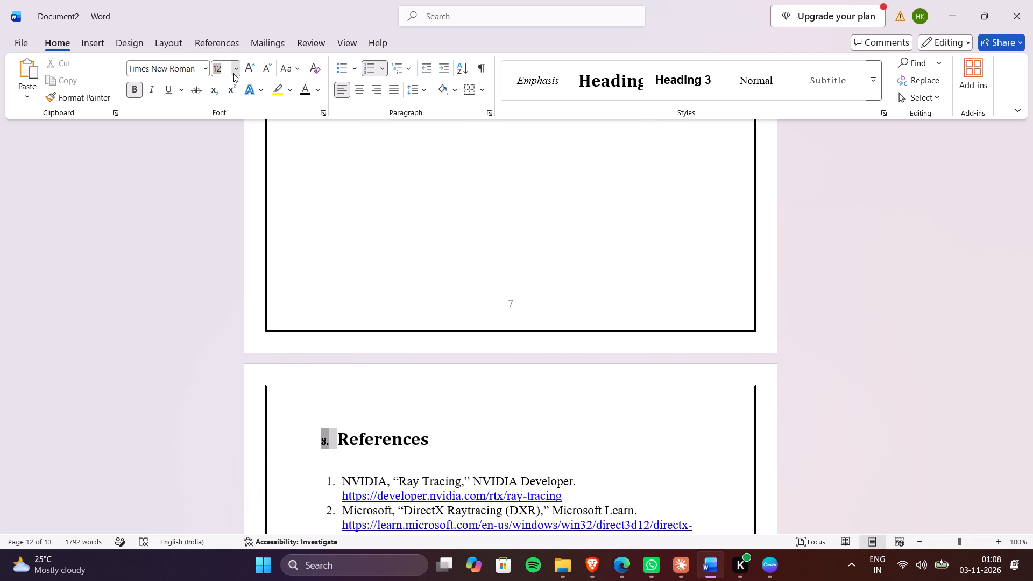
{"action": "left_click", "coordinate": [219, 214]}
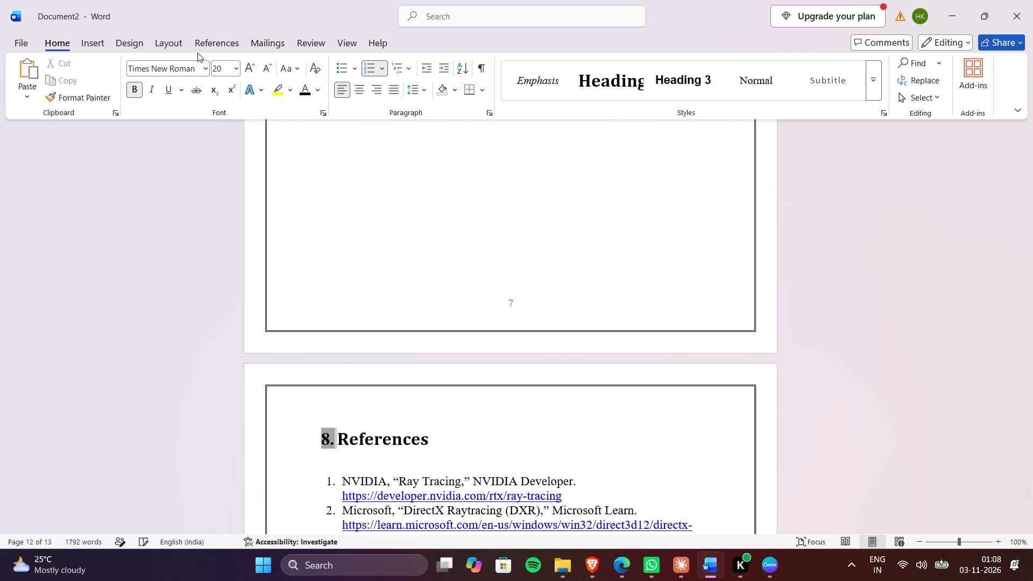
{"action": "left_click", "coordinate": [208, 73]}
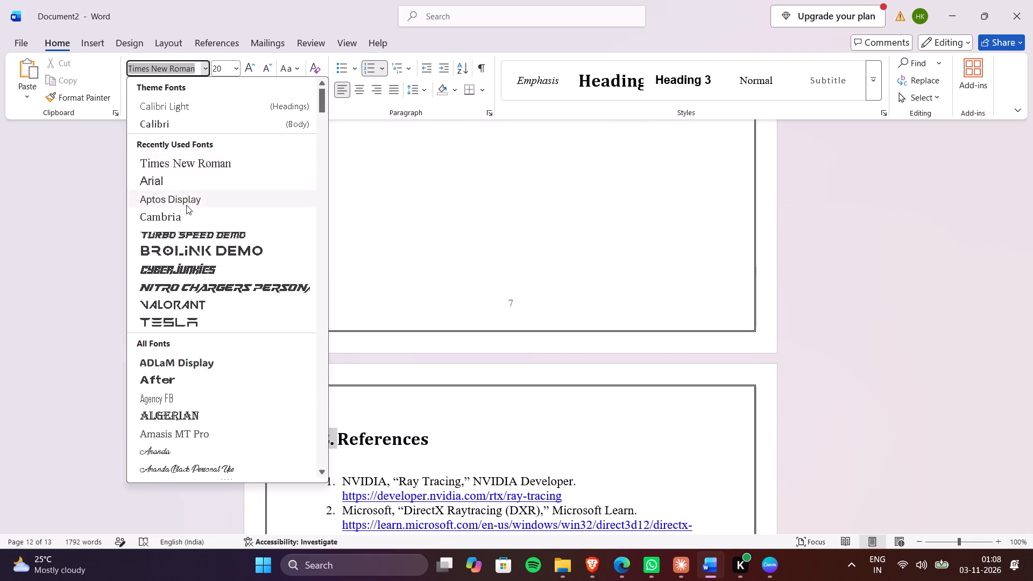
{"action": "left_click", "coordinate": [185, 211]}
{"action": "left_click", "coordinate": [457, 381]}
{"action": "scroll", "coordinate": [457, 381], "scroll_direction": "down", "scroll_amount": 6}
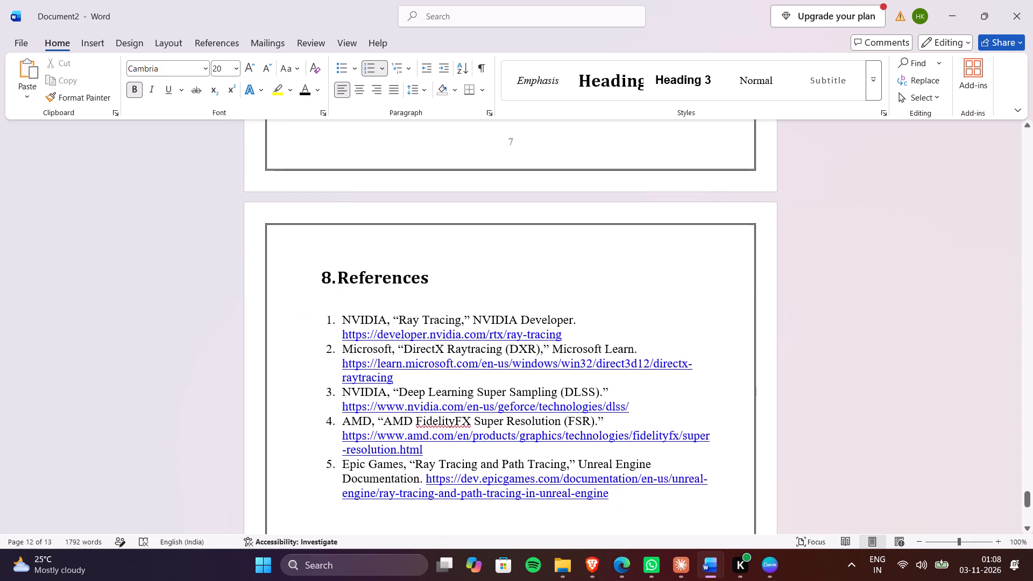
Copy the seven references from the ChatGPT report in the browser and paste them over the ray-tracing references in Word.
{"action": "scroll", "coordinate": [457, 381], "scroll_direction": "up", "scroll_amount": 15}
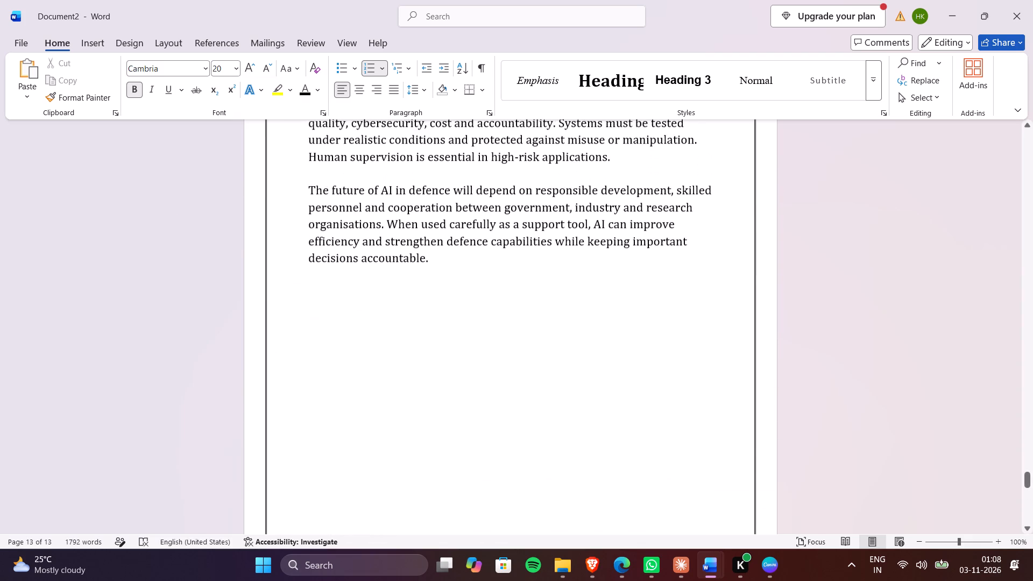
{"action": "key", "text": "alt+Tab"}
{"action": "scroll", "coordinate": [859, 366], "scroll_direction": "down", "scroll_amount": 10}
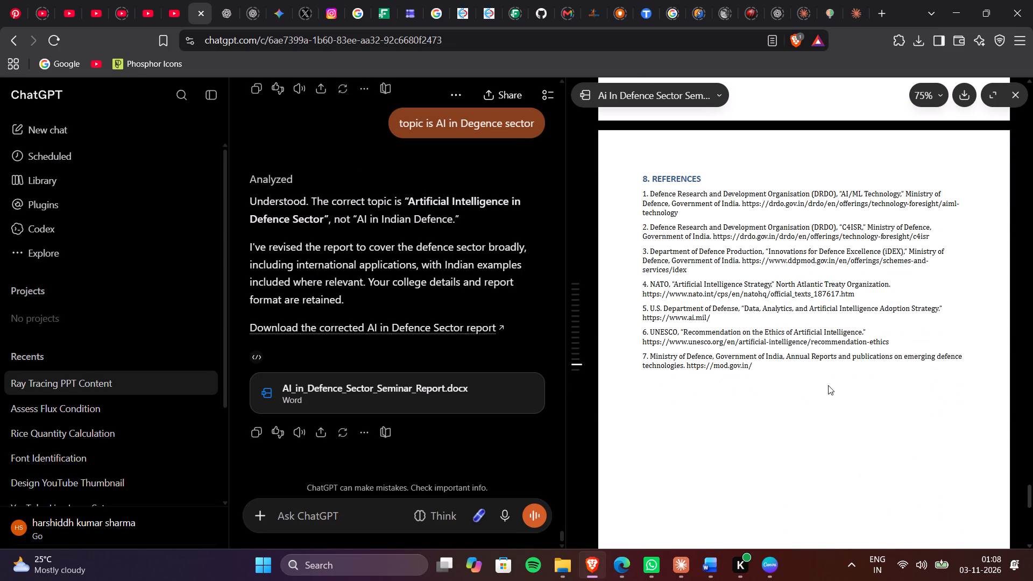
{"action": "left_click_drag", "start_coordinate": [828, 385], "coordinate": [607, 190]}
{"action": "key", "text": "ctrl+c"}
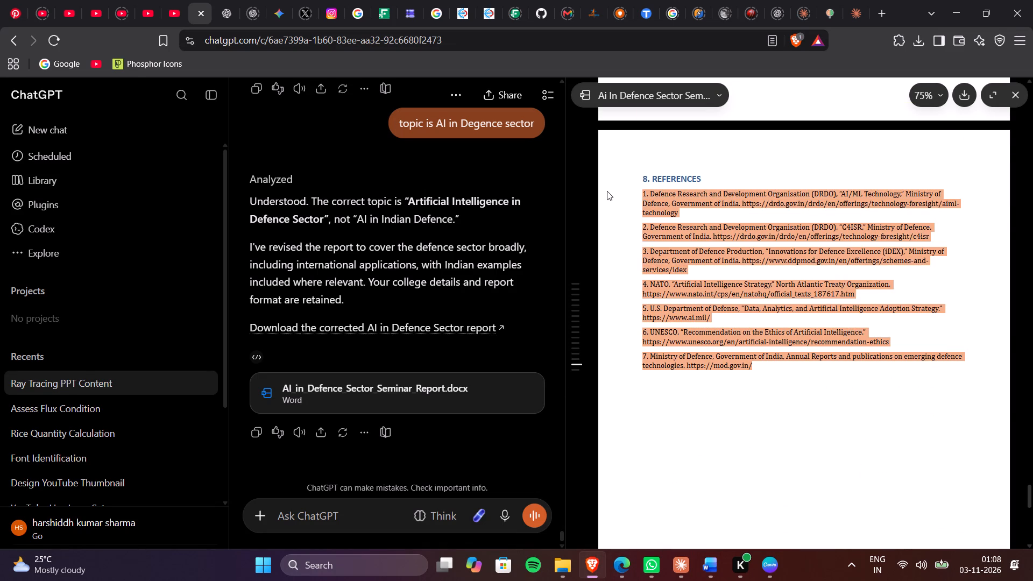
{"action": "key", "text": "alt+Tab"}
{"action": "scroll", "coordinate": [462, 316], "scroll_direction": "up", "scroll_amount": 3}
{"action": "scroll", "coordinate": [462, 316], "scroll_direction": "down", "scroll_amount": 2}
{"action": "scroll", "coordinate": [462, 316], "scroll_direction": "up", "scroll_amount": 1}
{"action": "scroll", "coordinate": [462, 316], "scroll_direction": "down", "scroll_amount": 11}
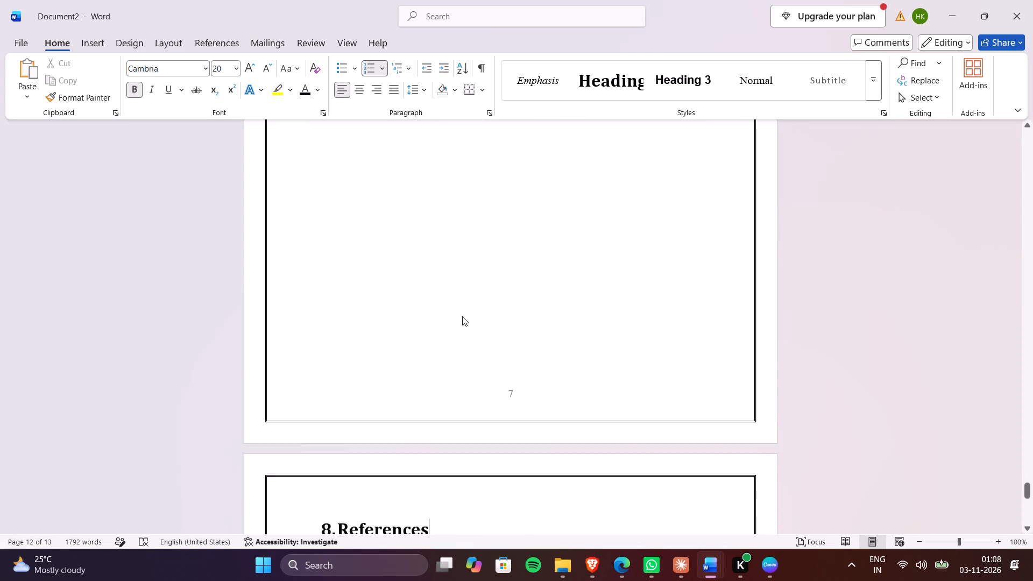
{"action": "scroll", "coordinate": [462, 316], "scroll_direction": "down", "scroll_amount": 4}
{"action": "scroll", "coordinate": [462, 318], "scroll_direction": "up", "scroll_amount": 1}
{"action": "scroll", "coordinate": [462, 318], "scroll_direction": "down", "scroll_amount": 4}
{"action": "left_click_drag", "start_coordinate": [557, 466], "coordinate": [394, 399]}
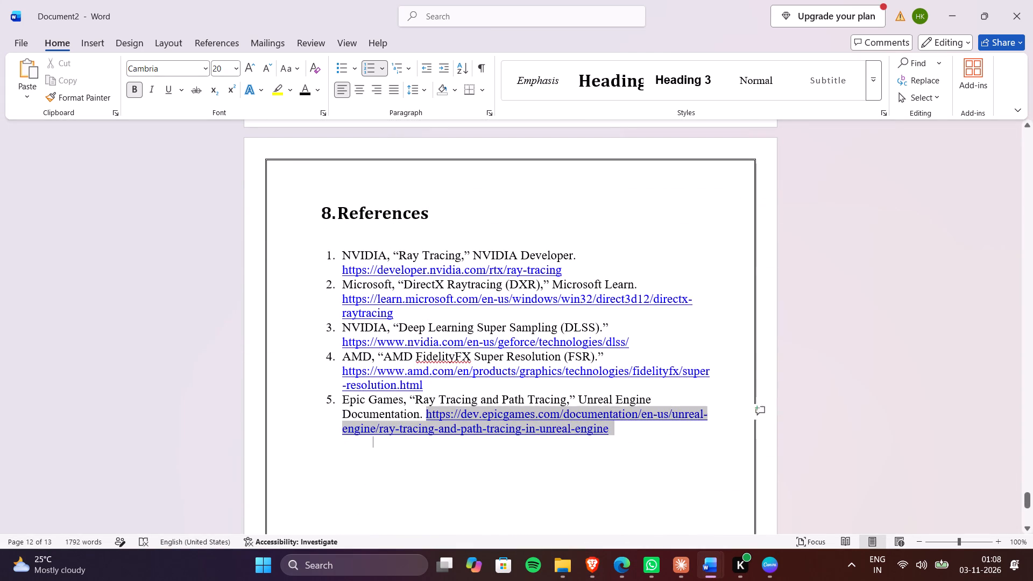
{"action": "left_click_drag", "start_coordinate": [394, 399], "coordinate": [321, 254]}
{"action": "key", "text": "ctrl+v"}
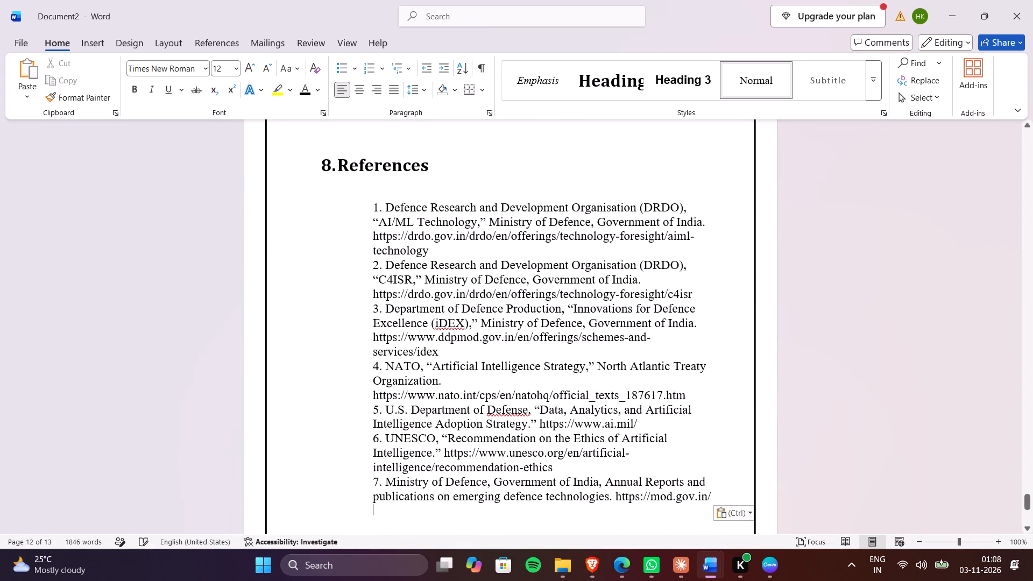
Reduce the left indent of the pasted references list to 0.5 cm.
{"action": "left_click", "coordinate": [189, 41]}
{"action": "left_click", "coordinate": [172, 40]}
{"action": "left_click", "coordinate": [318, 84]}
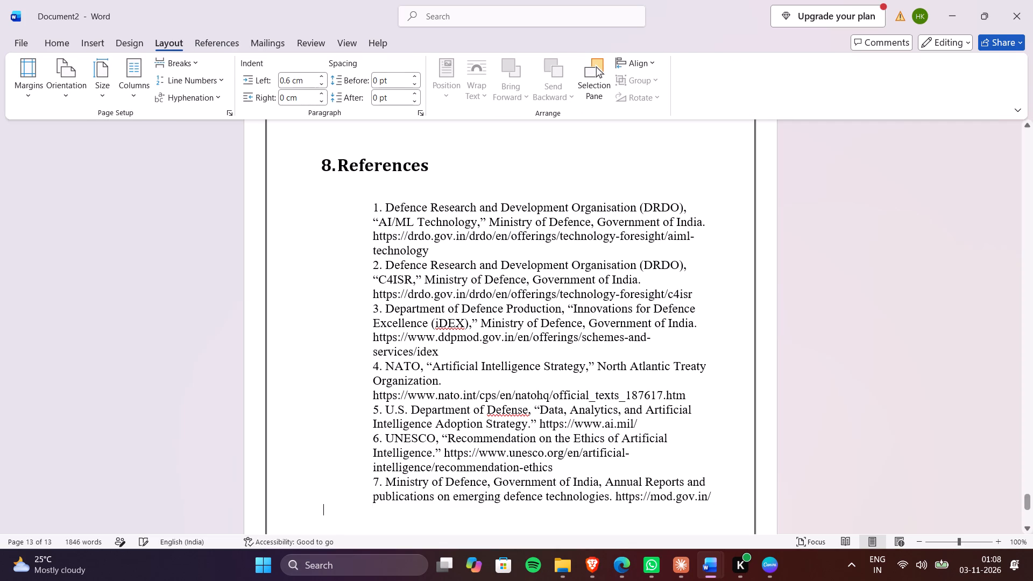
{"action": "left_click_drag", "start_coordinate": [325, 183], "coordinate": [420, 332]}
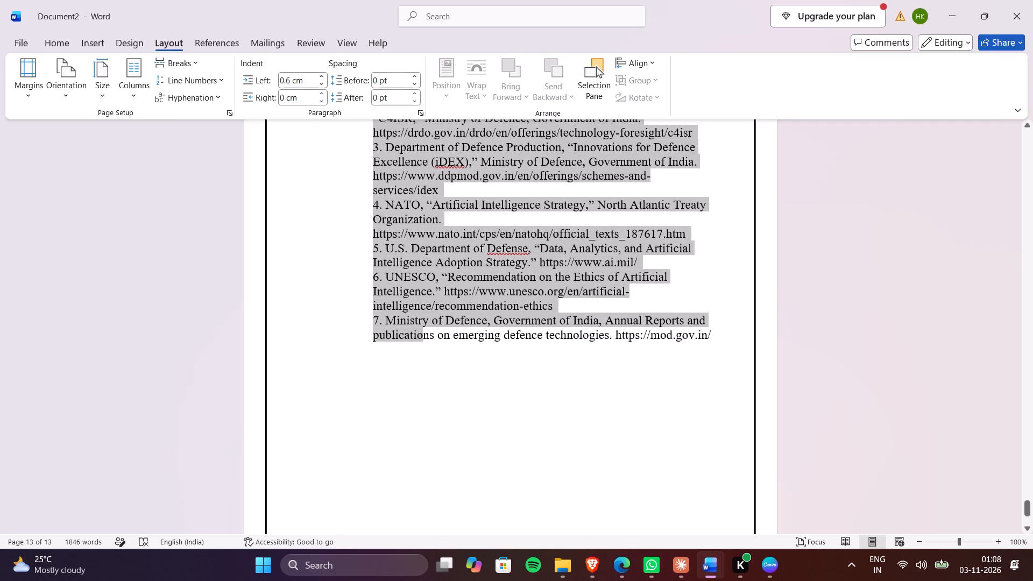
{"action": "left_click_drag", "start_coordinate": [420, 332], "coordinate": [420, 341]}
{"action": "scroll", "coordinate": [398, 313], "scroll_direction": "up", "scroll_amount": 4}
{"action": "left_click", "coordinate": [373, 186]}
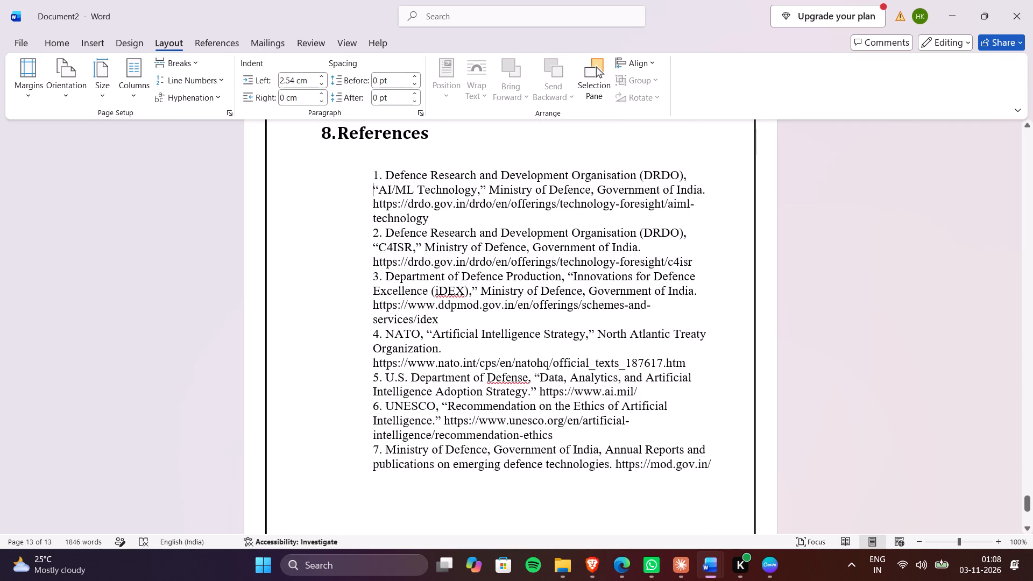
{"action": "left_click_drag", "start_coordinate": [374, 178], "coordinate": [440, 458]}
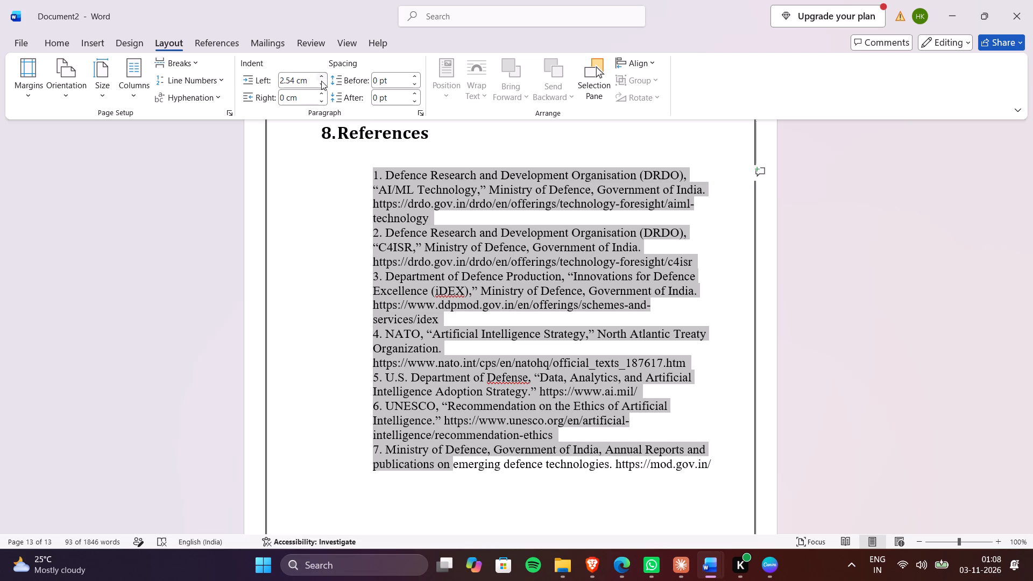
{"action": "left_click", "coordinate": [322, 84]}
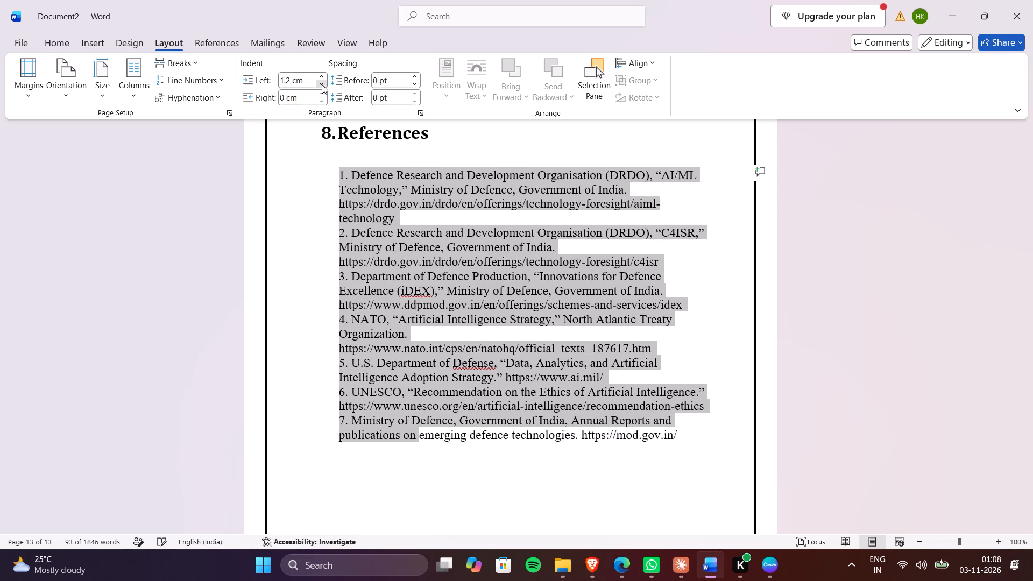
{"action": "left_click", "coordinate": [506, 192]}
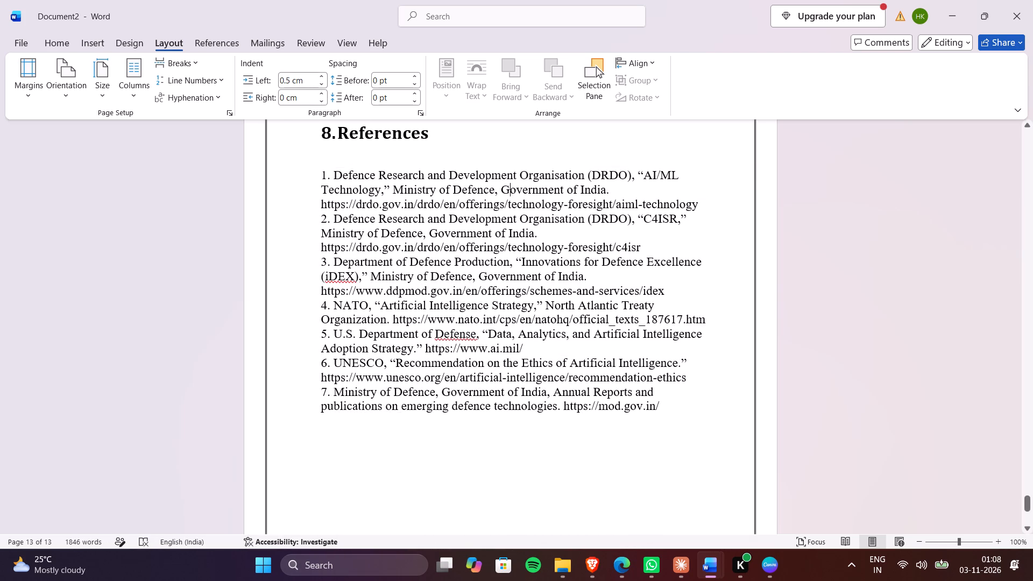
Turn the aiml-technology URL in the first DRDO reference into a hyperlink.
{"action": "left_click_drag", "start_coordinate": [318, 203], "coordinate": [611, 191]}
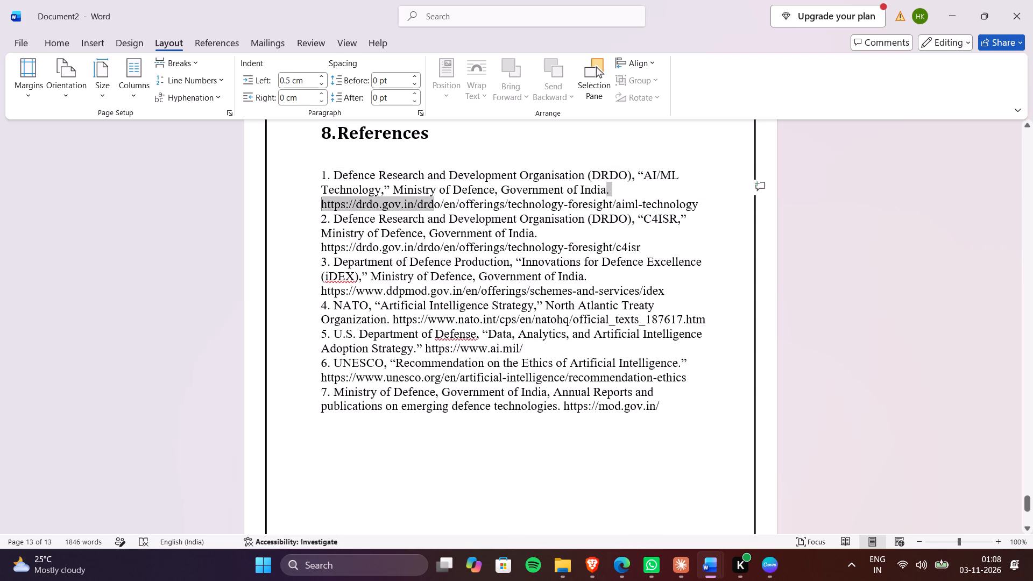
{"action": "left_click_drag", "start_coordinate": [611, 191], "coordinate": [699, 204]}
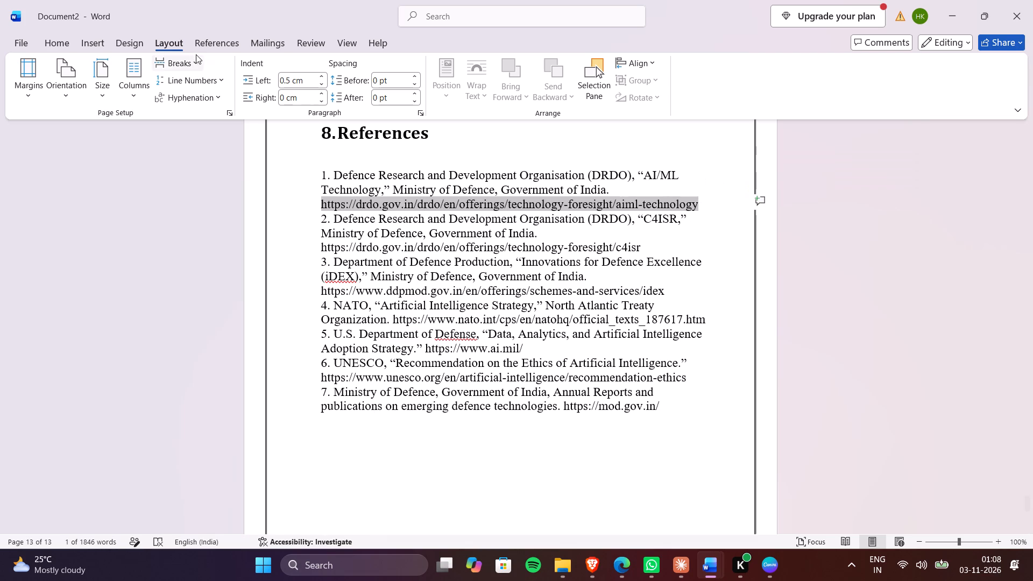
{"action": "left_click", "coordinate": [96, 45]}
{"action": "left_click", "coordinate": [413, 63]}
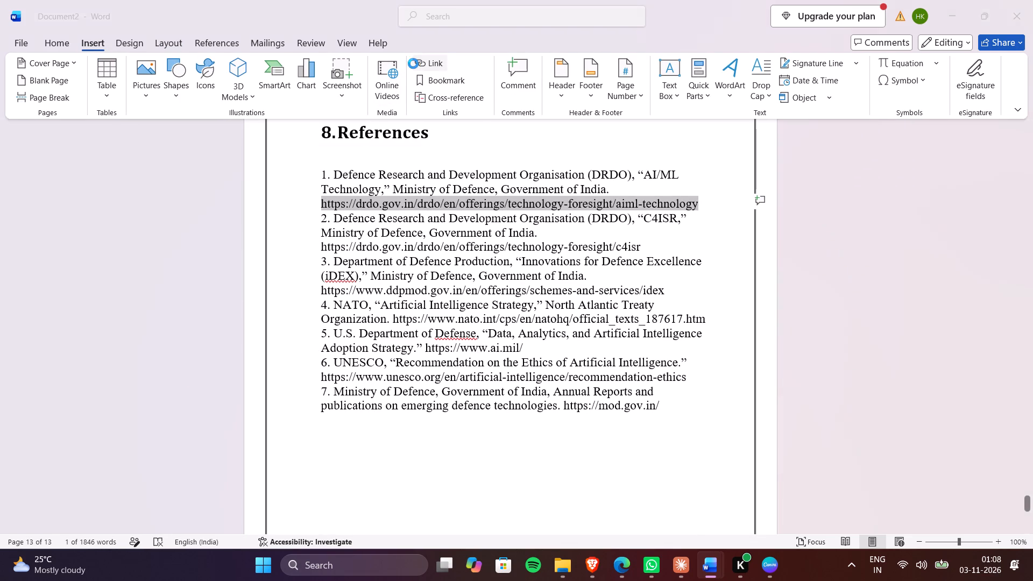
{"action": "left_click", "coordinate": [667, 358]}
Turn the c4isr URL in the second reference and the idex URL in the third reference into hyperlinks.
{"action": "left_click_drag", "start_coordinate": [321, 243], "coordinate": [641, 240]}
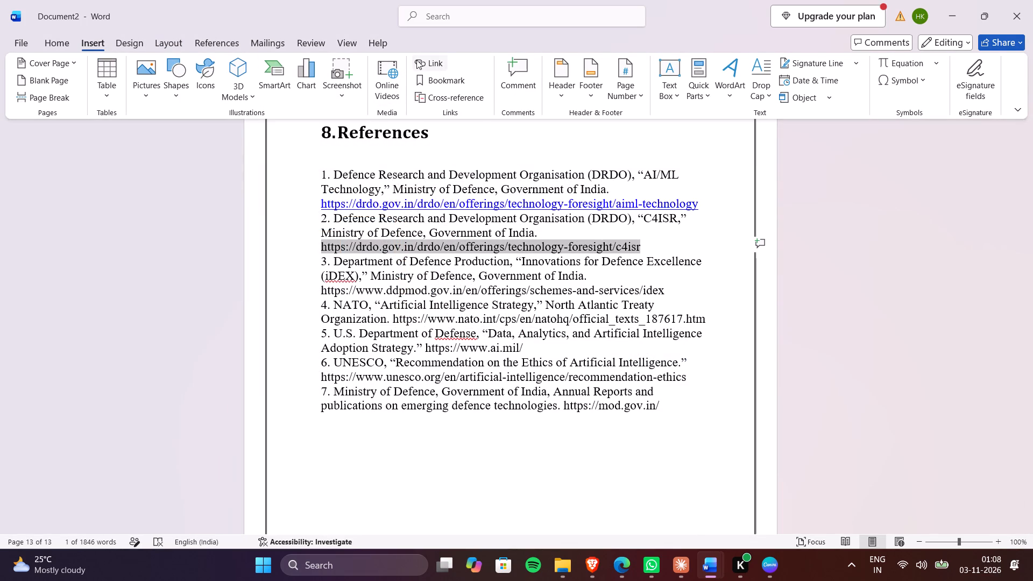
{"action": "left_click", "coordinate": [426, 67]}
{"action": "left_click", "coordinate": [667, 358]}
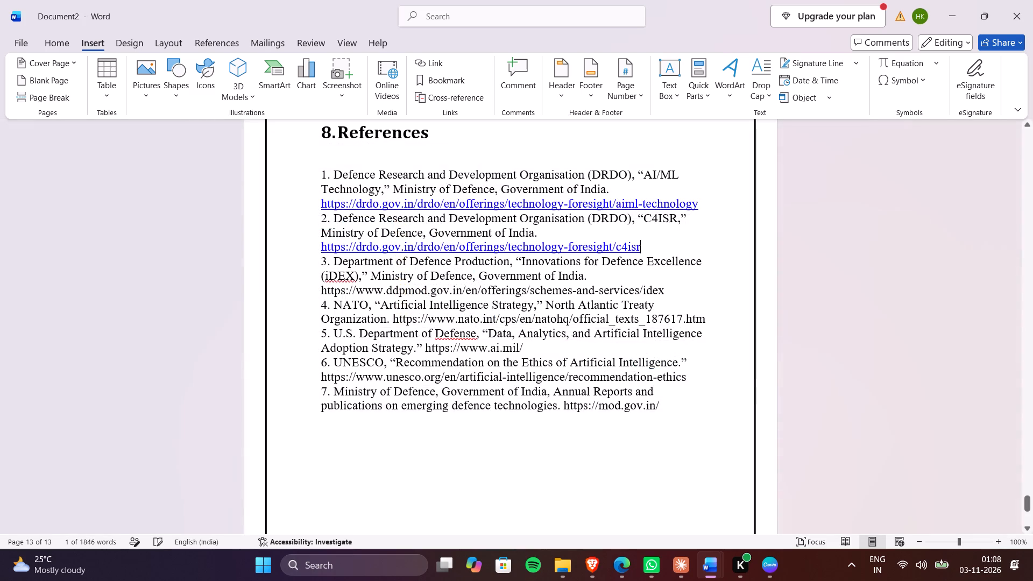
{"action": "left_click_drag", "start_coordinate": [316, 286], "coordinate": [674, 284]}
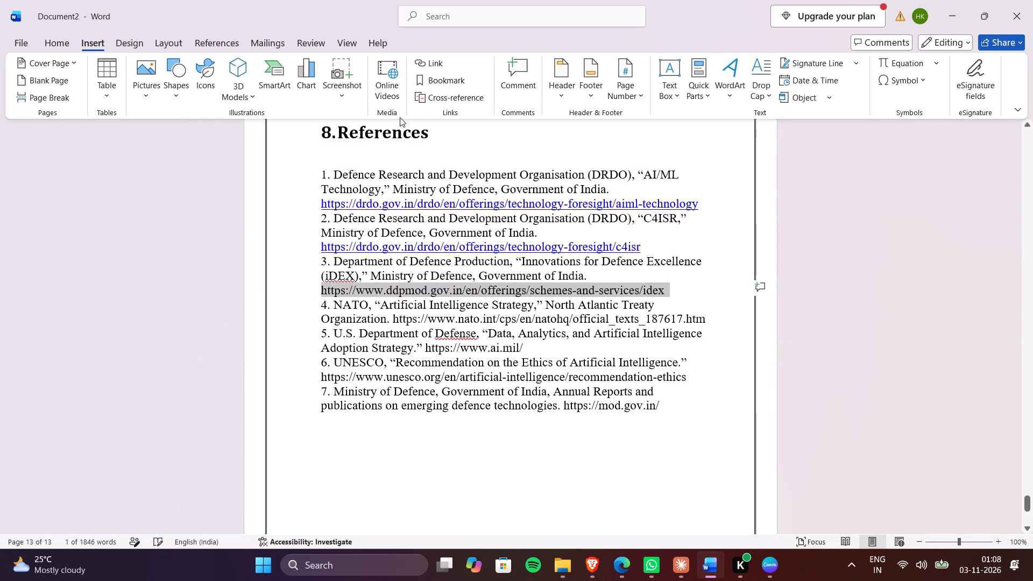
{"action": "left_click", "coordinate": [429, 59]}
{"action": "left_click", "coordinate": [658, 358]}
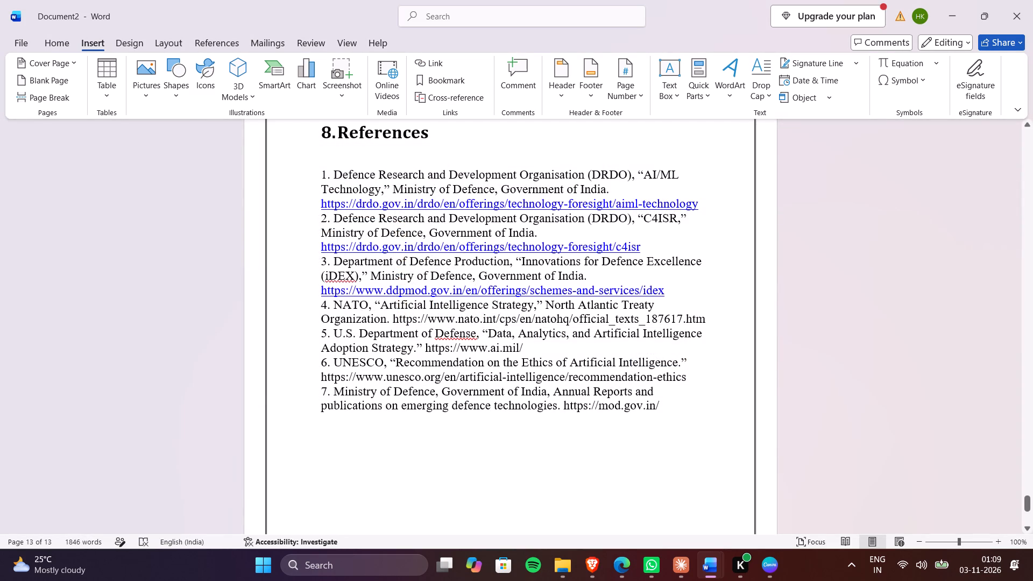
Turn the nato.int URL in the fourth reference into a hyperlink and test it by opening it in the browser.
{"action": "left_click_drag", "start_coordinate": [392, 314], "coordinate": [701, 318]}
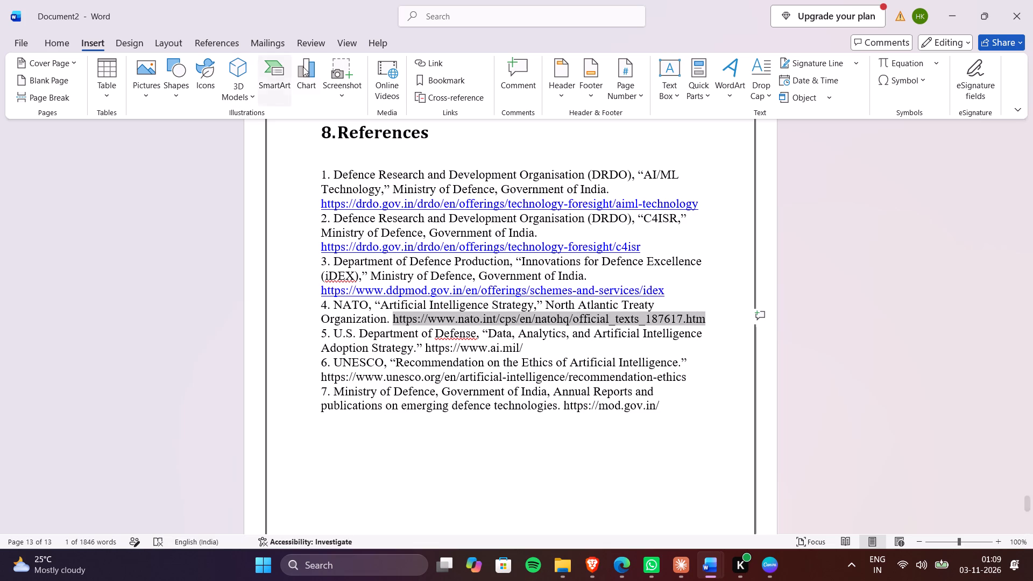
{"action": "left_click", "coordinate": [431, 56]}
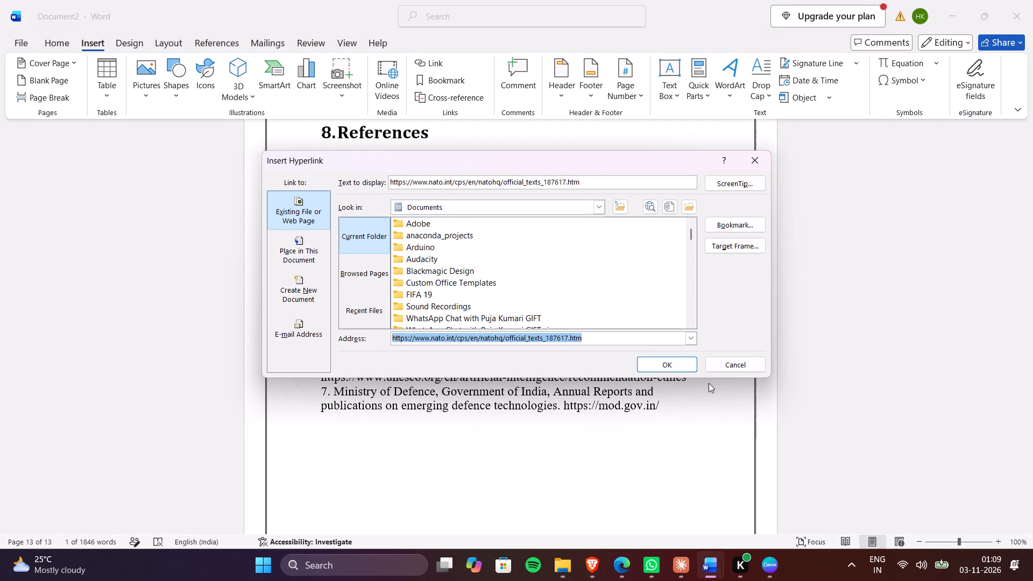
{"action": "left_click", "coordinate": [661, 357]}
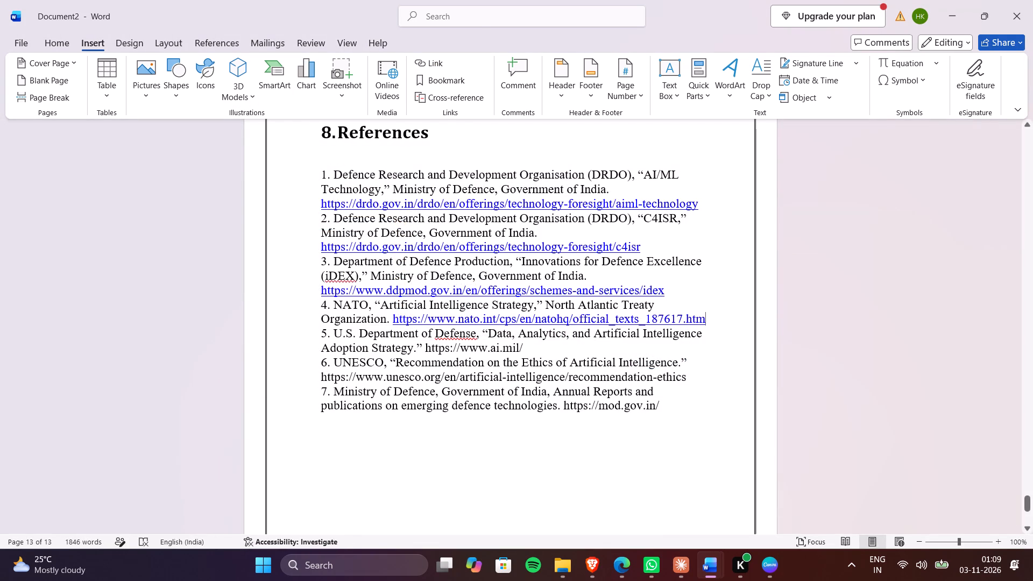
{"action": "left_click", "coordinate": [631, 318], "text": "ctrl"}
{"action": "key", "text": "alt+Tab"}
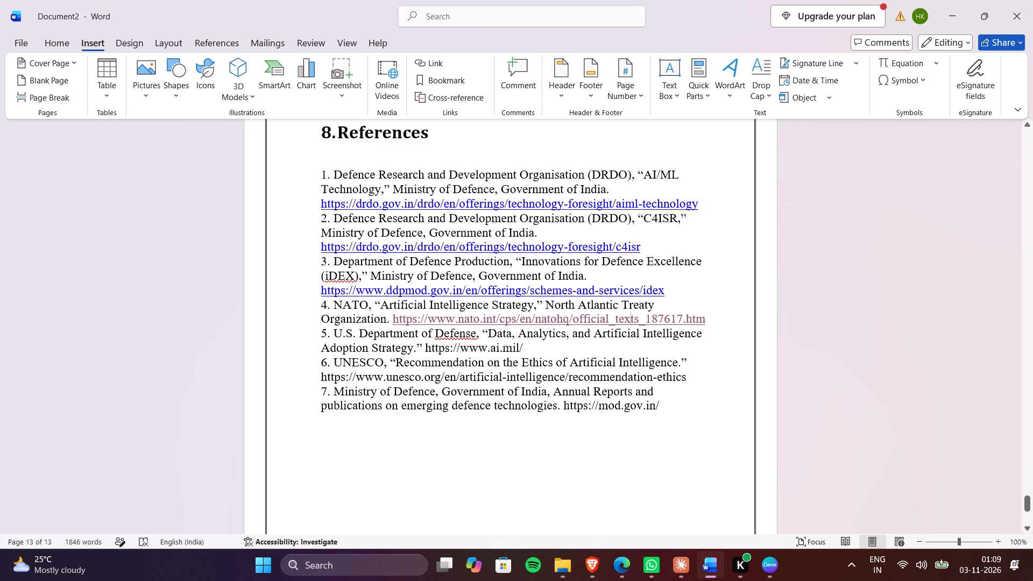
Turn the ai.mil URL in the fifth reference, including the period and closing quotation mark before it, into a hyperlink.
{"action": "left_click_drag", "start_coordinate": [422, 350], "coordinate": [521, 352]}
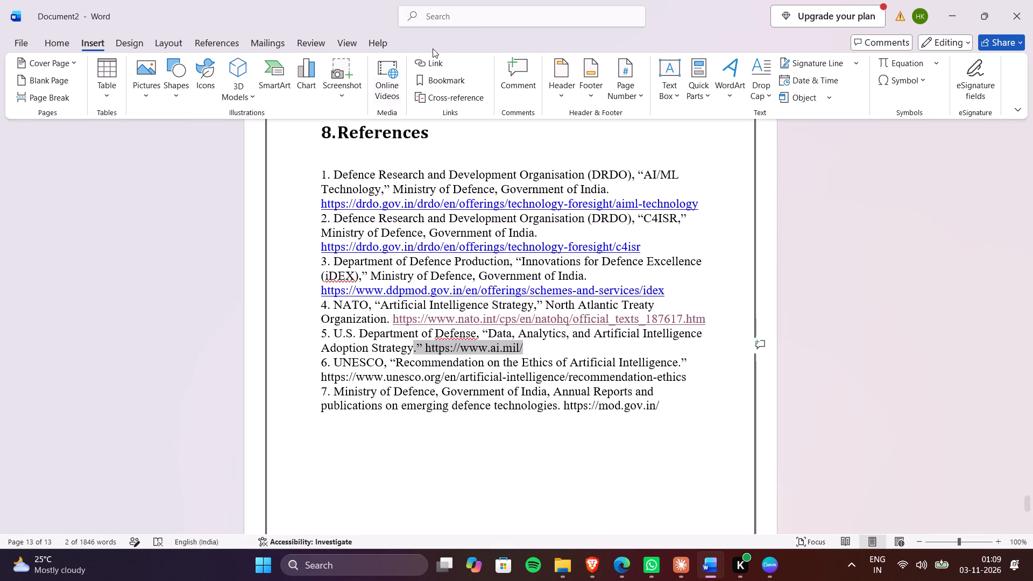
{"action": "left_click", "coordinate": [433, 62]}
{"action": "left_click", "coordinate": [671, 365]}
{"action": "key", "text": "alt+Tab"}
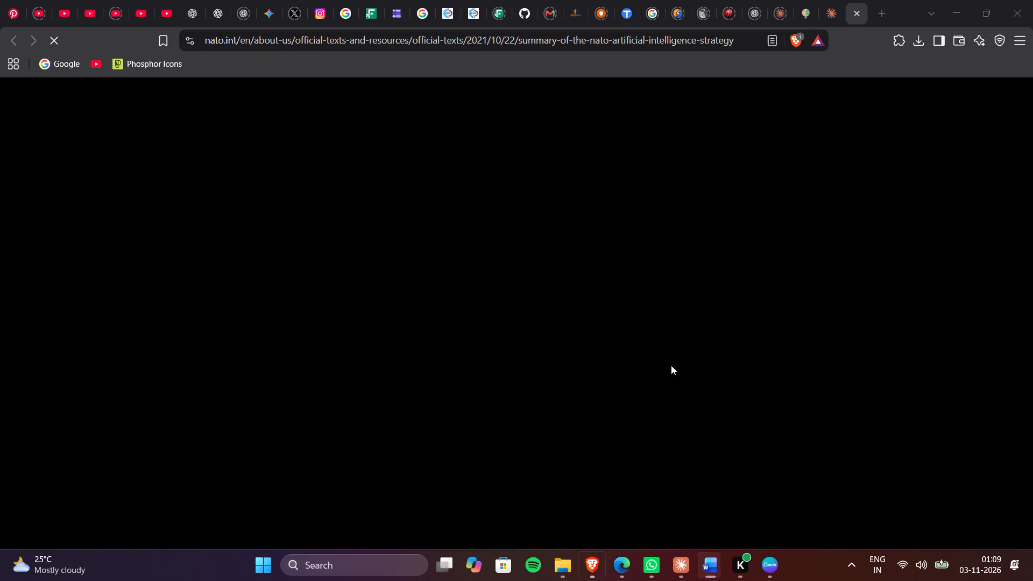
{"action": "key", "text": "alt+Tab"}
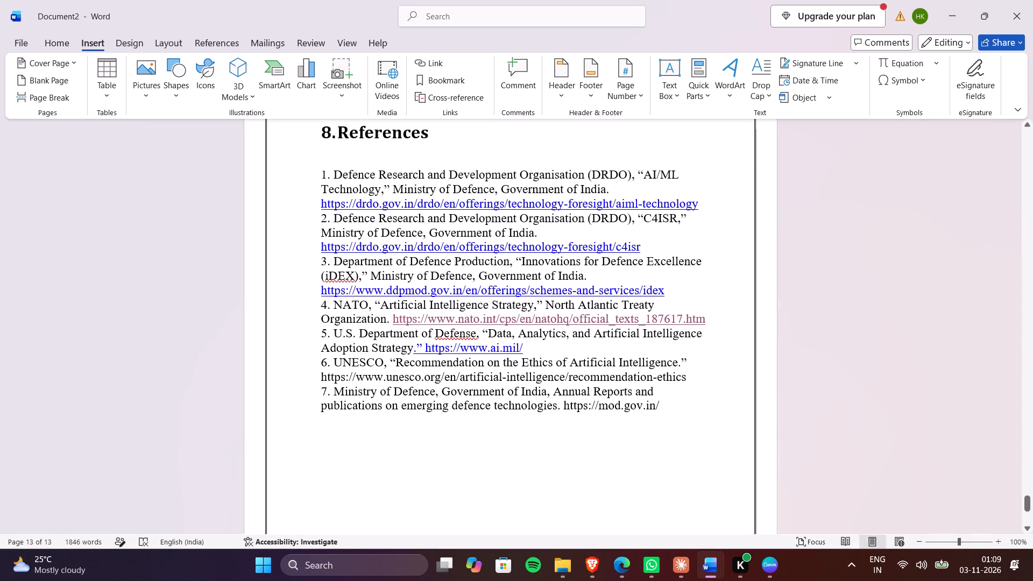
Turn the recommendation-ethics URL in the sixth reference, UNESCO, into a hyperlink.
{"action": "left_click_drag", "start_coordinate": [302, 380], "coordinate": [719, 382]}
{"action": "left_click", "coordinate": [449, 59]}
{"action": "left_click", "coordinate": [437, 61]}
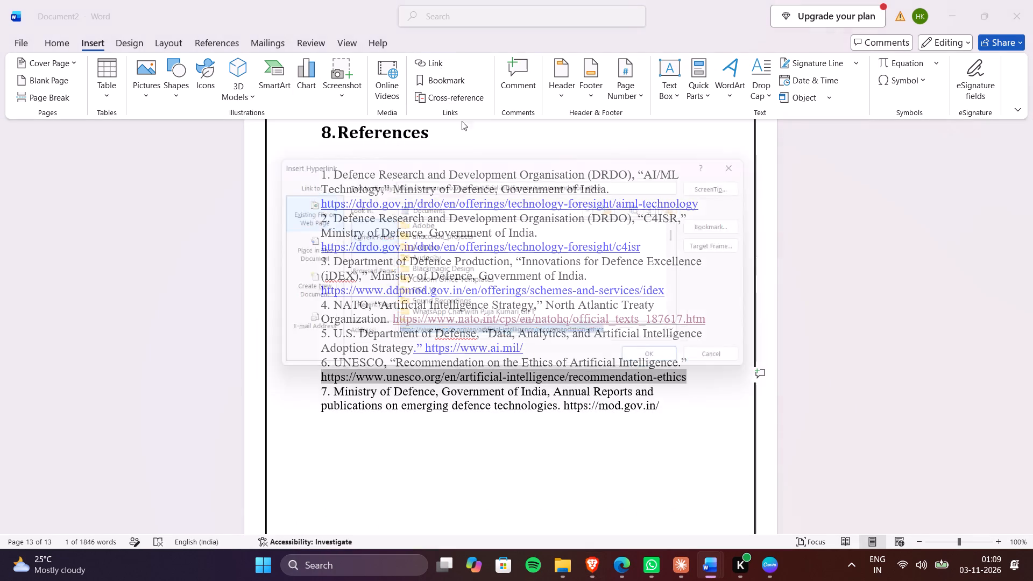
{"action": "left_click", "coordinate": [663, 361]}
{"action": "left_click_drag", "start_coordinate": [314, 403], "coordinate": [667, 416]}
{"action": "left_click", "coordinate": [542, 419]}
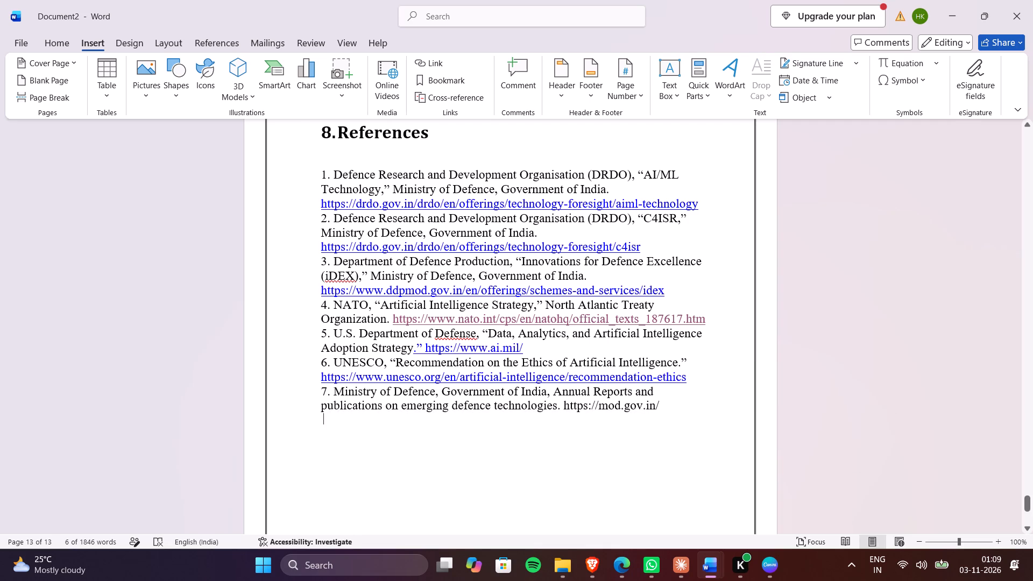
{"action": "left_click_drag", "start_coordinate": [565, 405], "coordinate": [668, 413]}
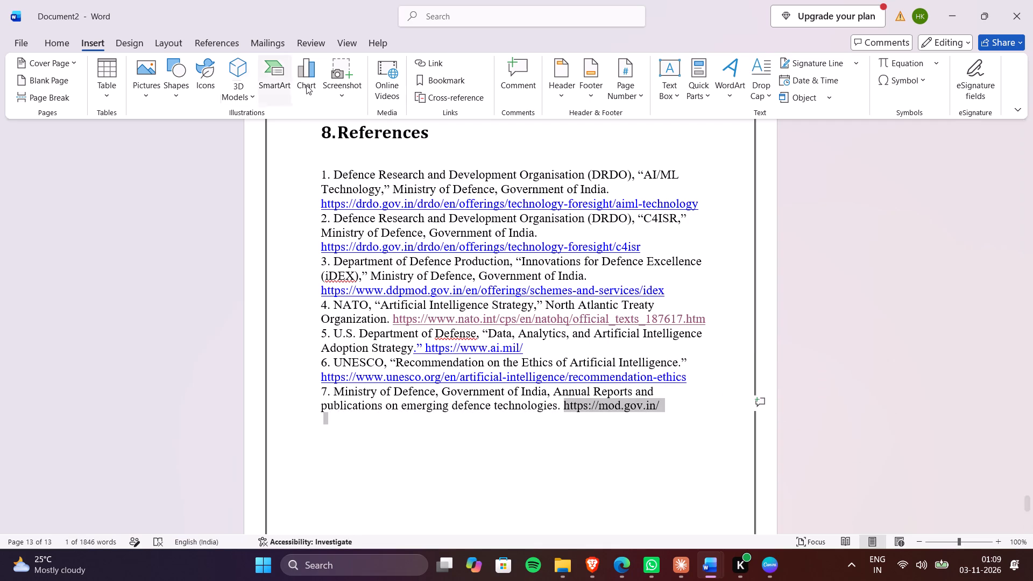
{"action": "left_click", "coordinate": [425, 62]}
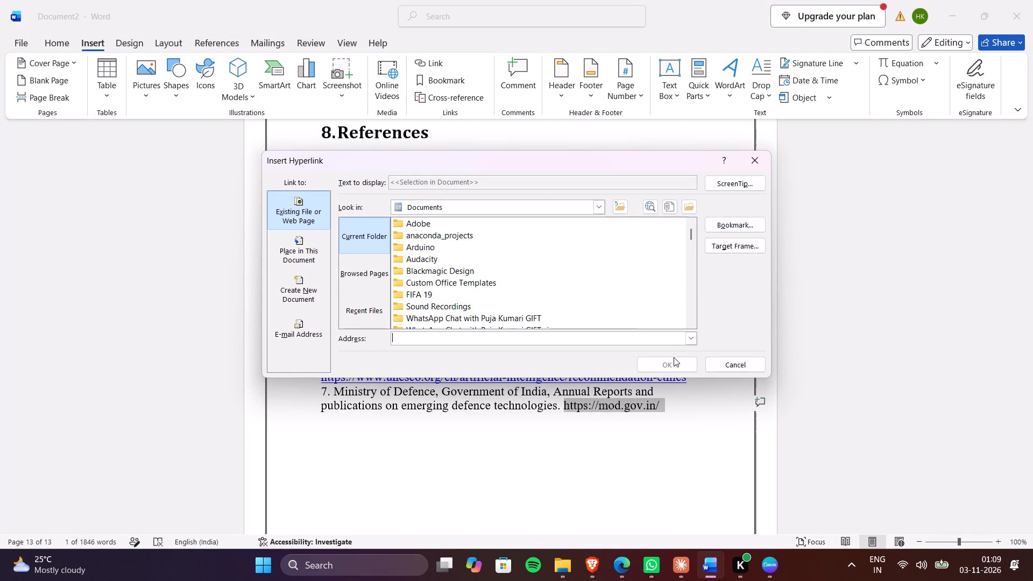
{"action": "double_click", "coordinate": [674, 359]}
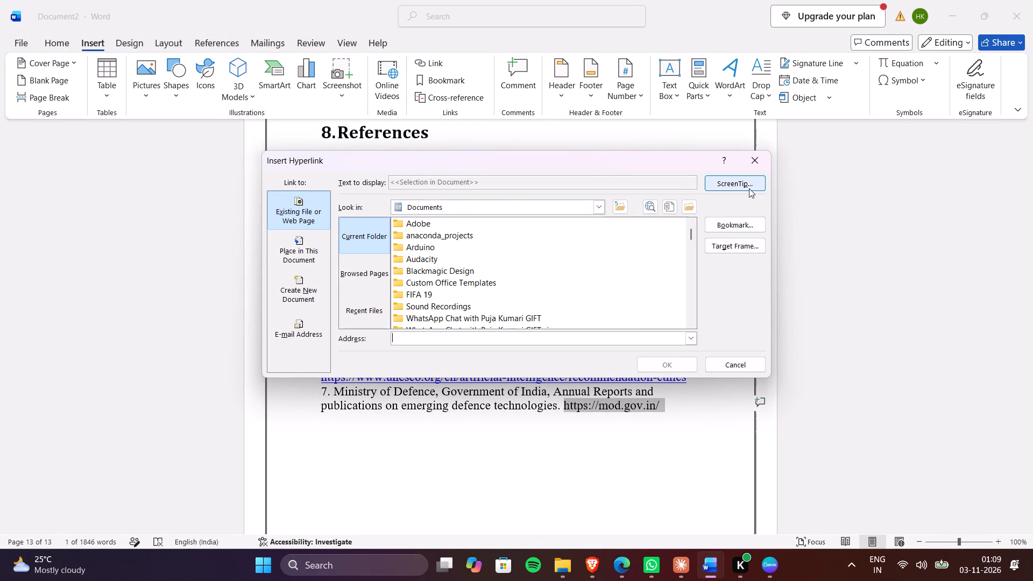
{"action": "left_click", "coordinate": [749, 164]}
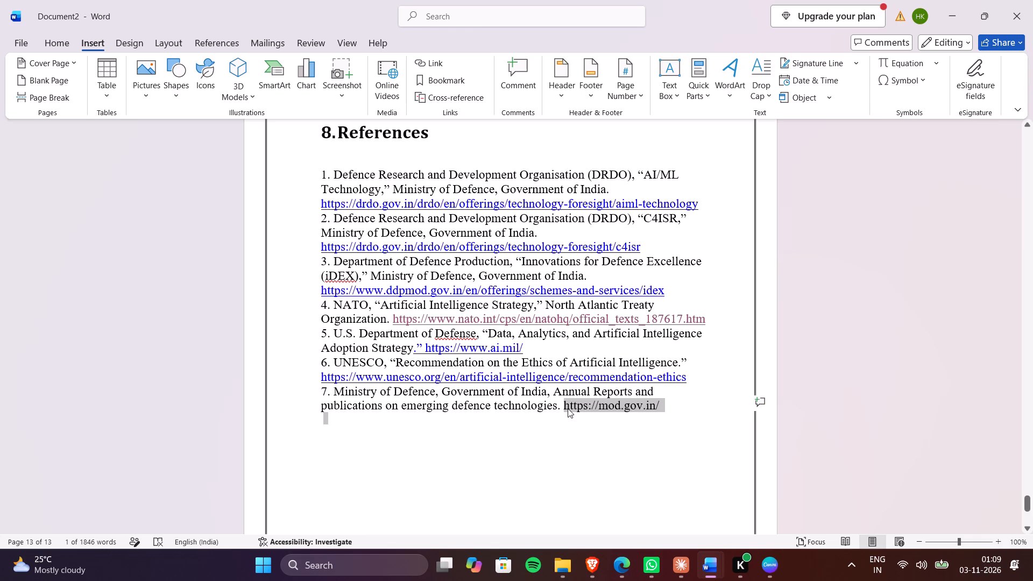
Turn the mod.gov.in URL in the seventh reference into a hyperlink.
{"action": "left_click", "coordinate": [561, 403]}
{"action": "left_click_drag", "start_coordinate": [565, 403], "coordinate": [655, 407]}
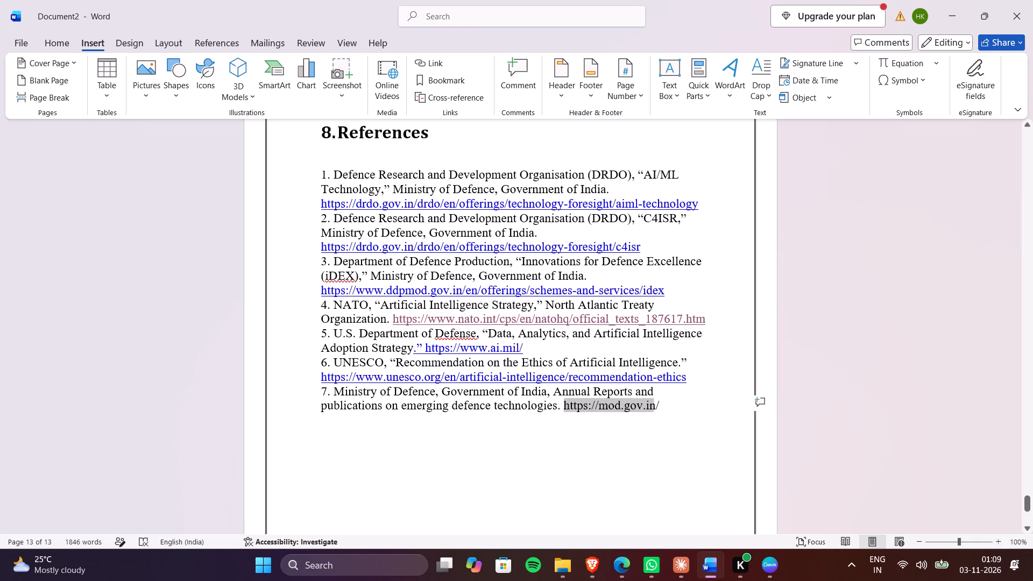
{"action": "left_click_drag", "start_coordinate": [655, 407], "coordinate": [667, 403]}
{"action": "left_click", "coordinate": [443, 71]}
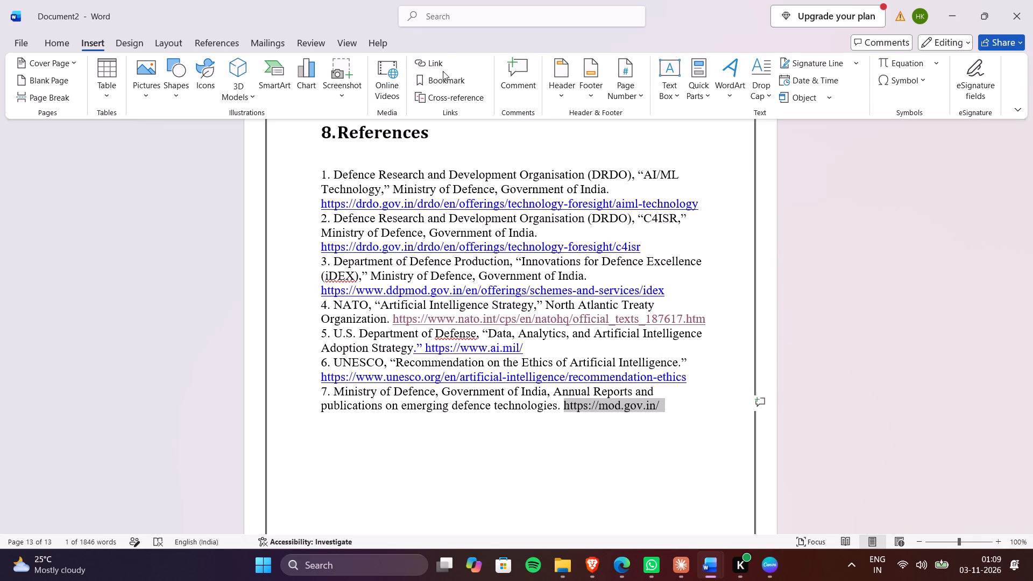
{"action": "left_click", "coordinate": [440, 59]}
{"action": "left_click", "coordinate": [672, 358]}
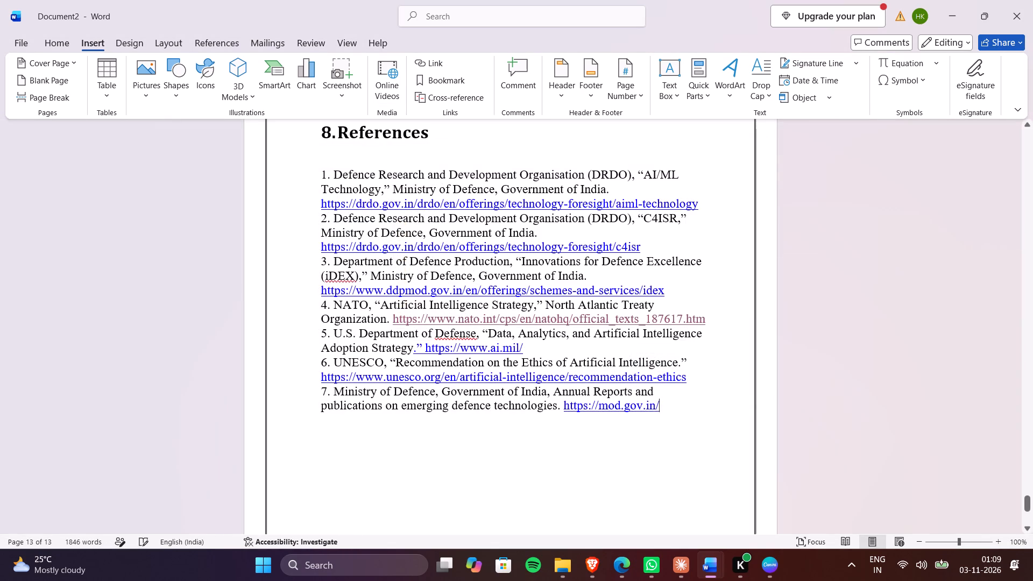
Set the line spacing of the whole seven-item references list to 1.15.
{"action": "left_click", "coordinate": [599, 453]}
{"action": "left_click_drag", "start_coordinate": [597, 467], "coordinate": [258, 169]}
{"action": "left_click", "coordinate": [59, 42]}
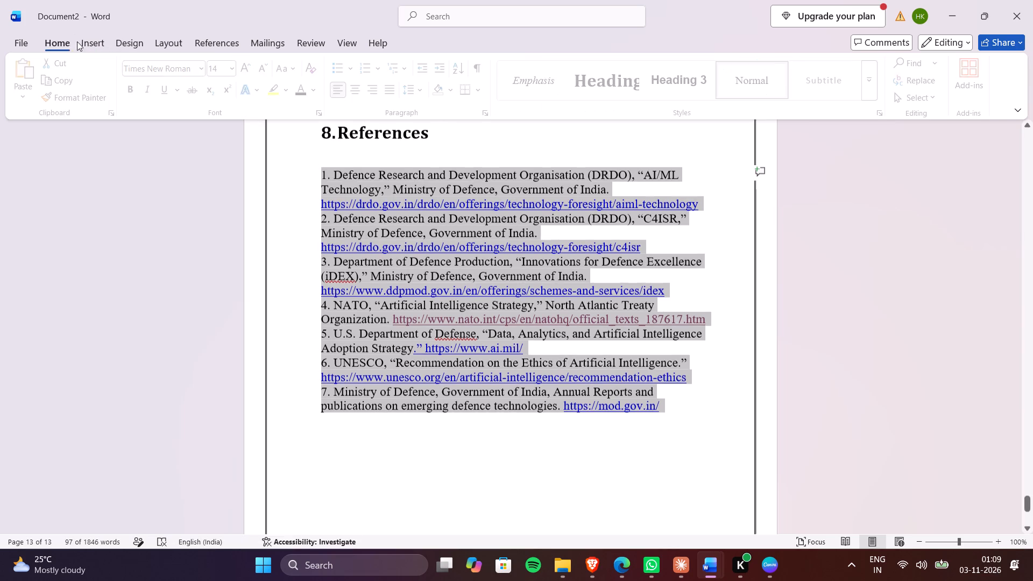
{"action": "left_click", "coordinate": [420, 90]}
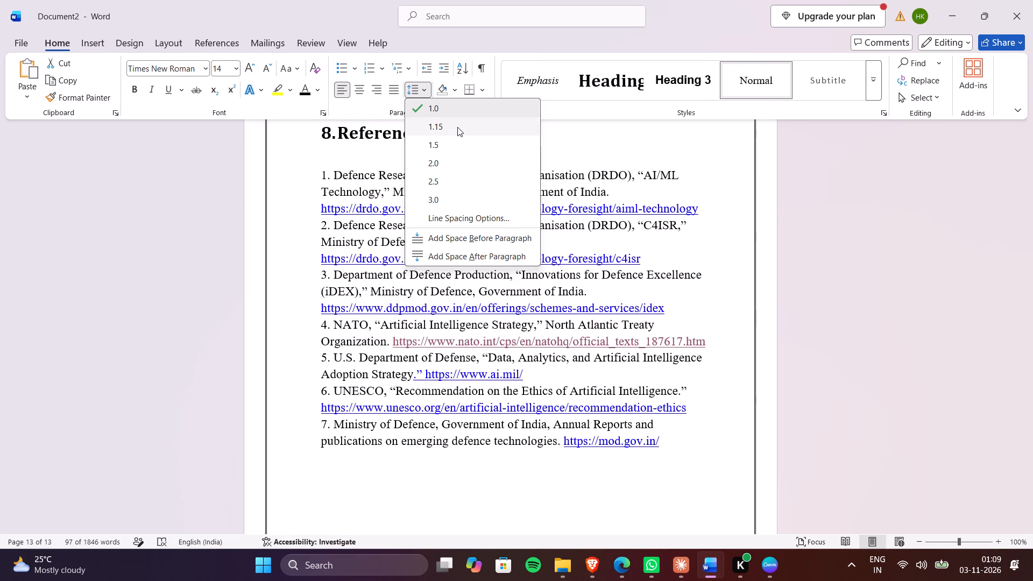
{"action": "left_click", "coordinate": [457, 127]}
{"action": "left_click", "coordinate": [765, 436]}
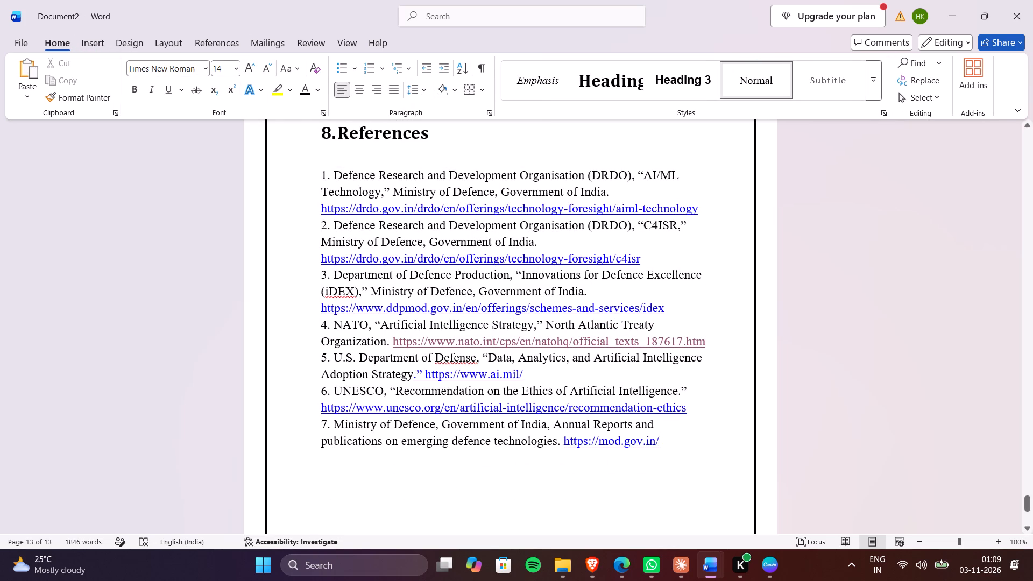
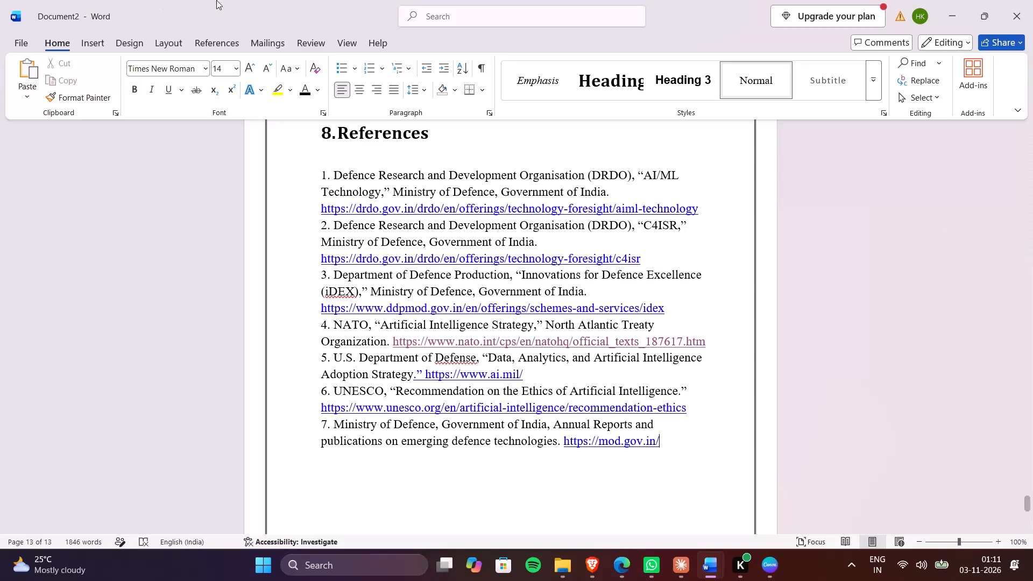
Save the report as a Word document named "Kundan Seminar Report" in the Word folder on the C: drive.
{"action": "left_click", "coordinate": [12, 51]}
{"action": "left_click", "coordinate": [47, 233]}
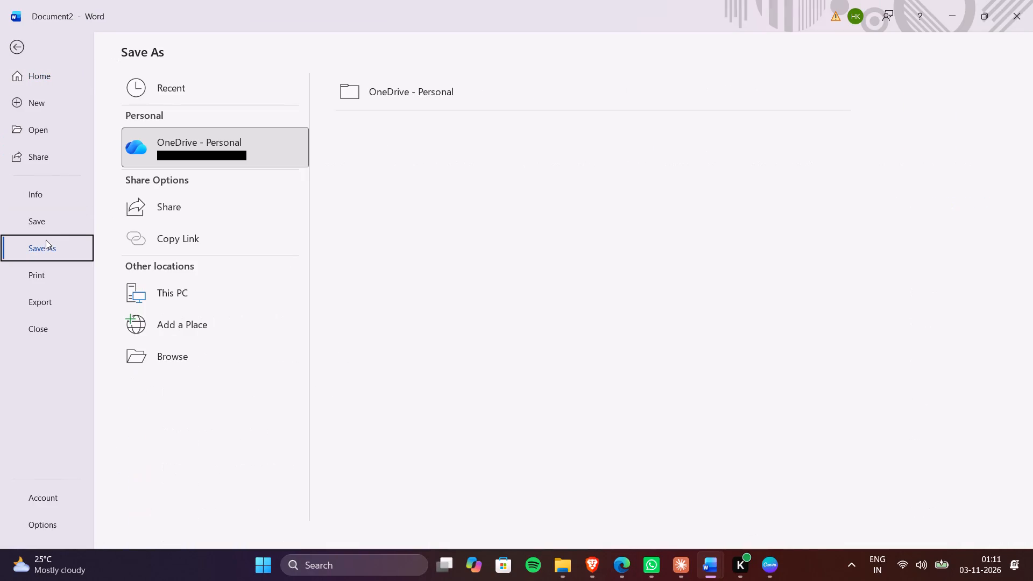
{"action": "left_click", "coordinate": [170, 298]}
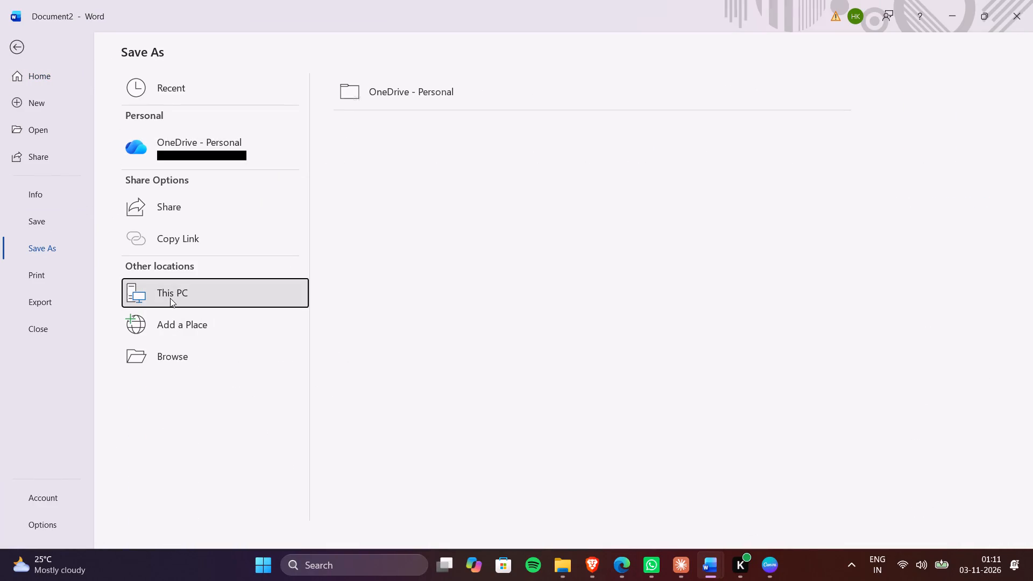
{"action": "left_click", "coordinate": [433, 152]}
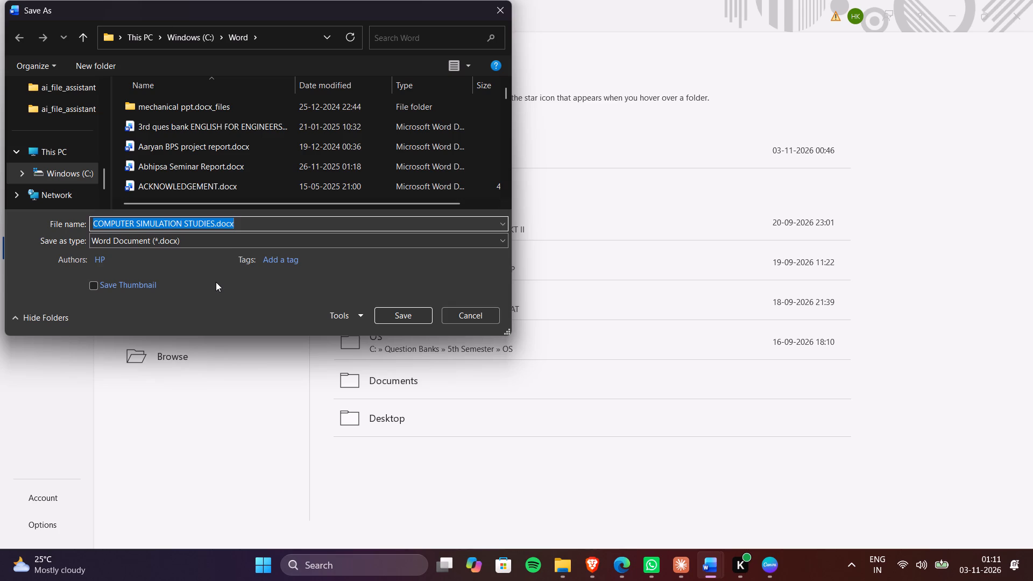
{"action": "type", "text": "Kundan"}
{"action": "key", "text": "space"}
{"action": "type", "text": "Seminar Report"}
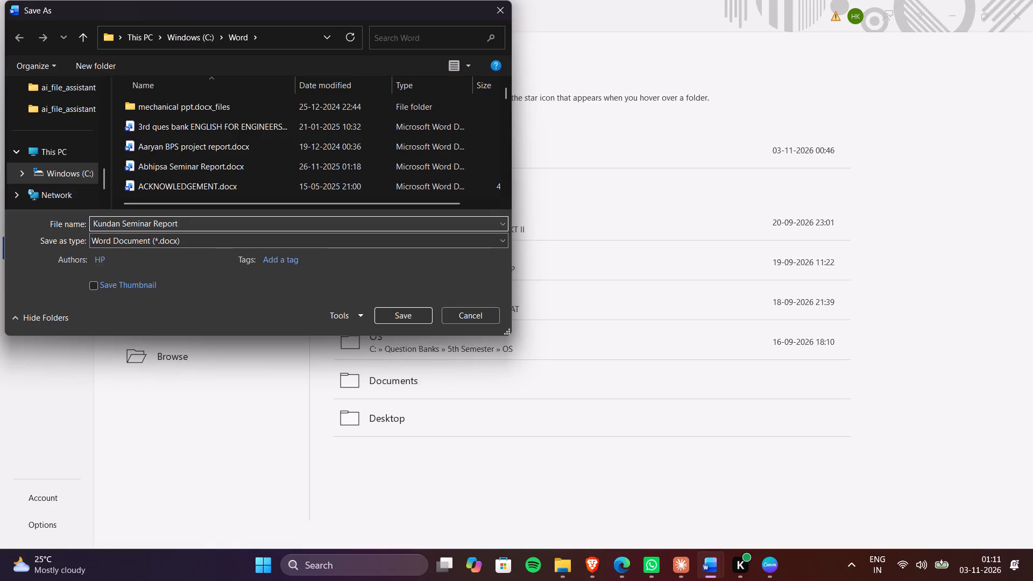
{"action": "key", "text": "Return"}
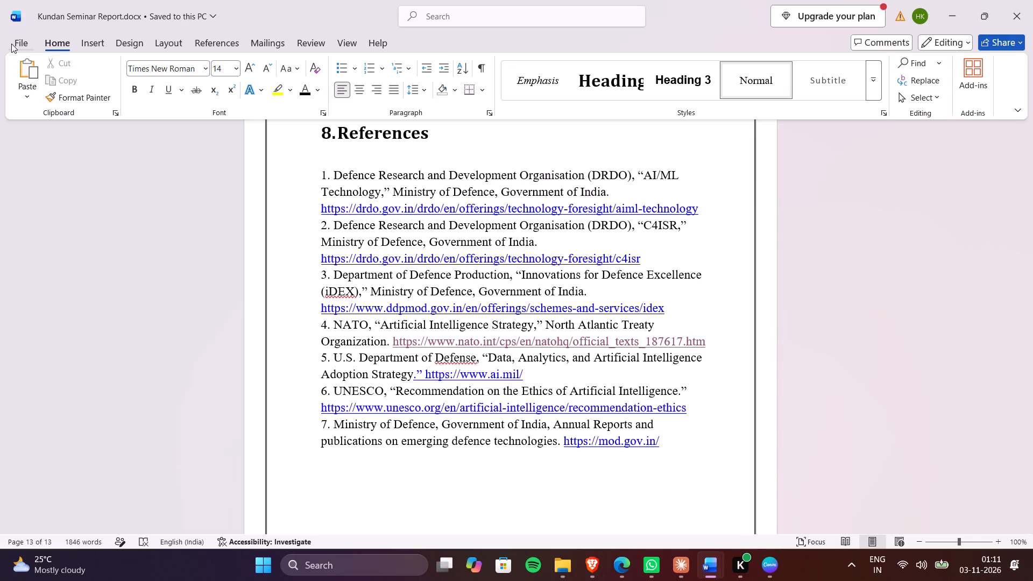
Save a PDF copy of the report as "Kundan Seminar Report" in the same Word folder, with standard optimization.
{"action": "left_click", "coordinate": [13, 44]}
{"action": "left_click", "coordinate": [28, 244]}
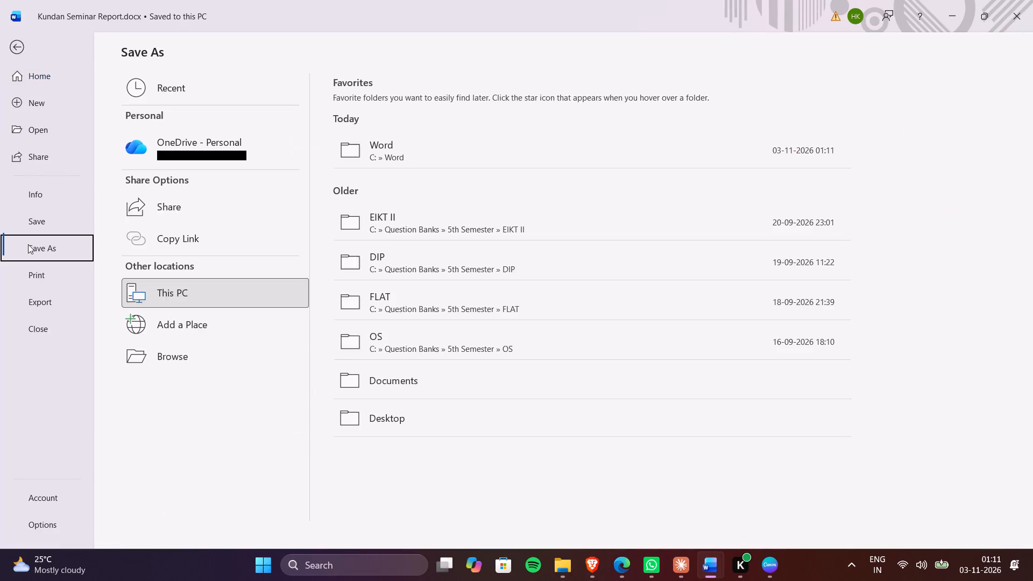
{"action": "left_click", "coordinate": [358, 155]}
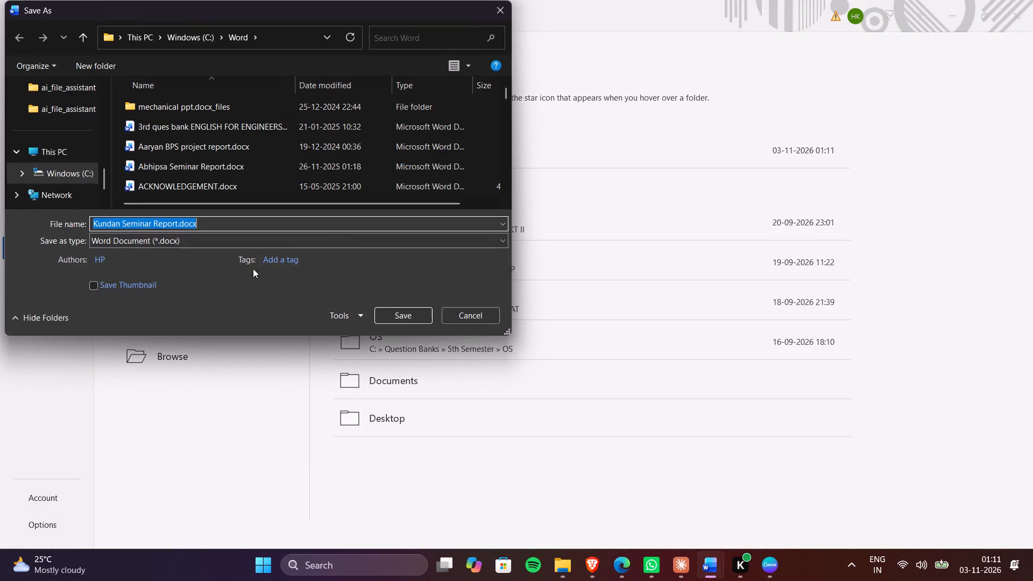
{"action": "left_click", "coordinate": [224, 243]}
{"action": "left_click", "coordinate": [150, 321]}
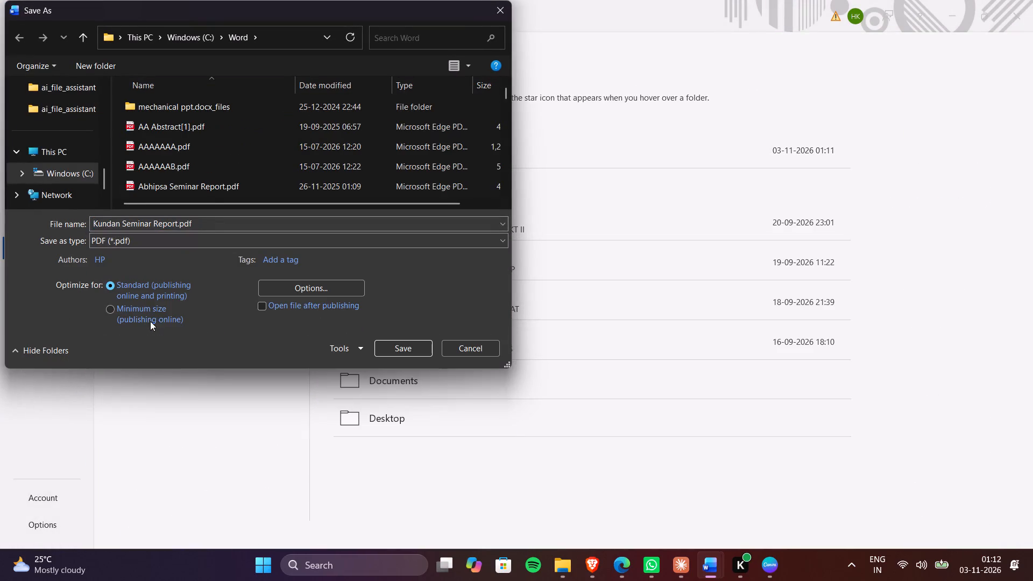